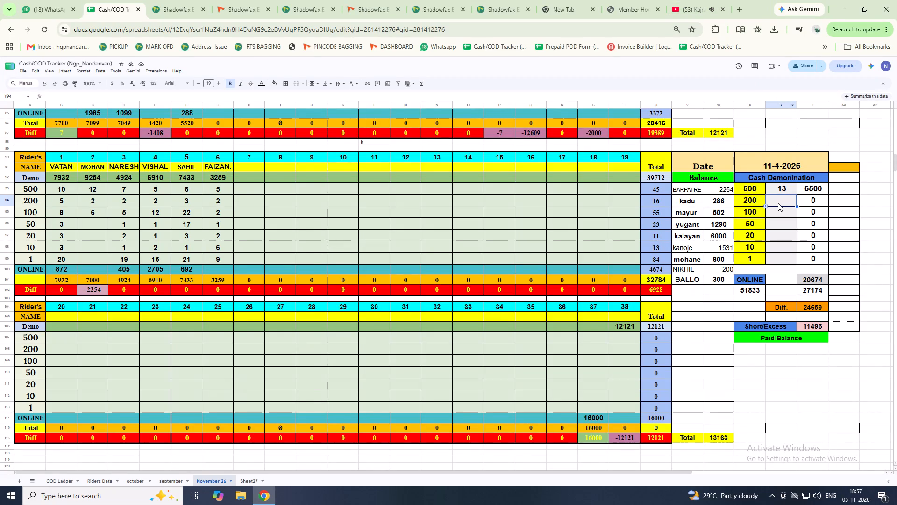
Fill in the 11-4-2026 cash denomination counts: 14 for the 200 notes, 55 for the 100 notes and 21 for the 50 notes.
key("1")
type("40")
key("BackSpace")
key("Return")
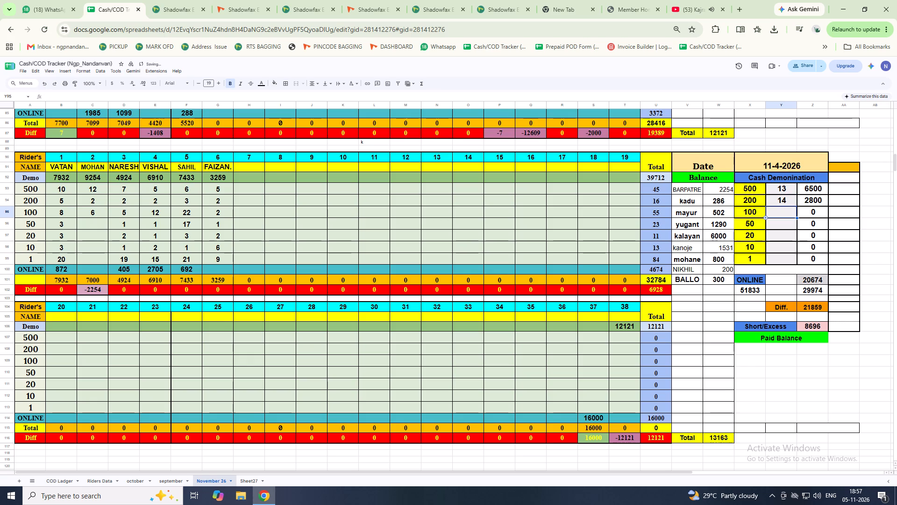
type("55")
key("Return")
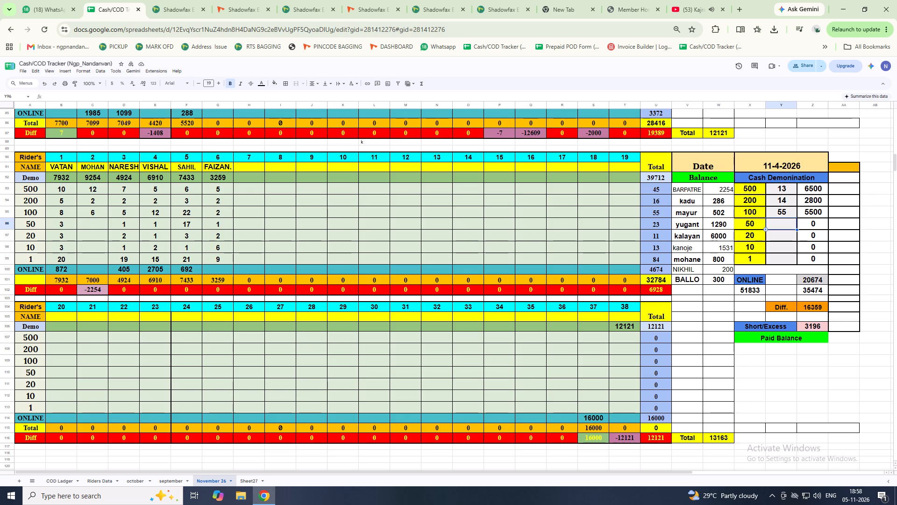
type("21")
key("Return")
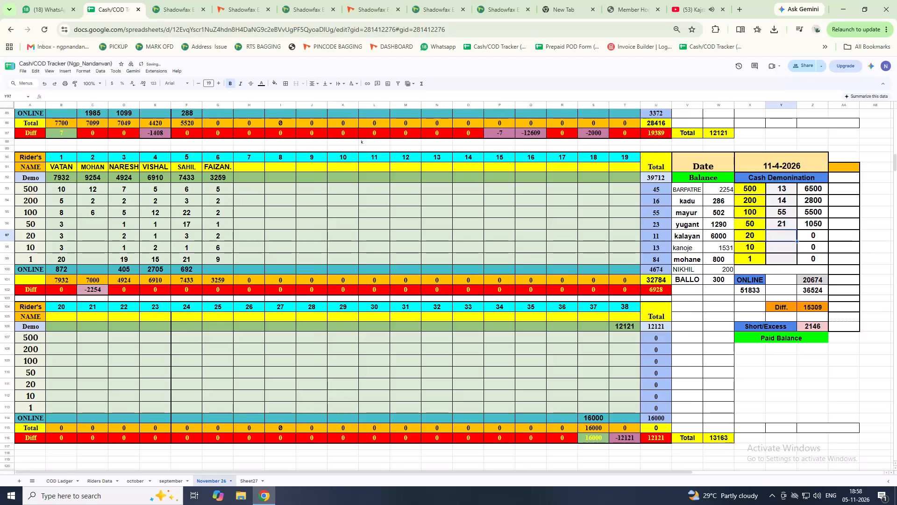
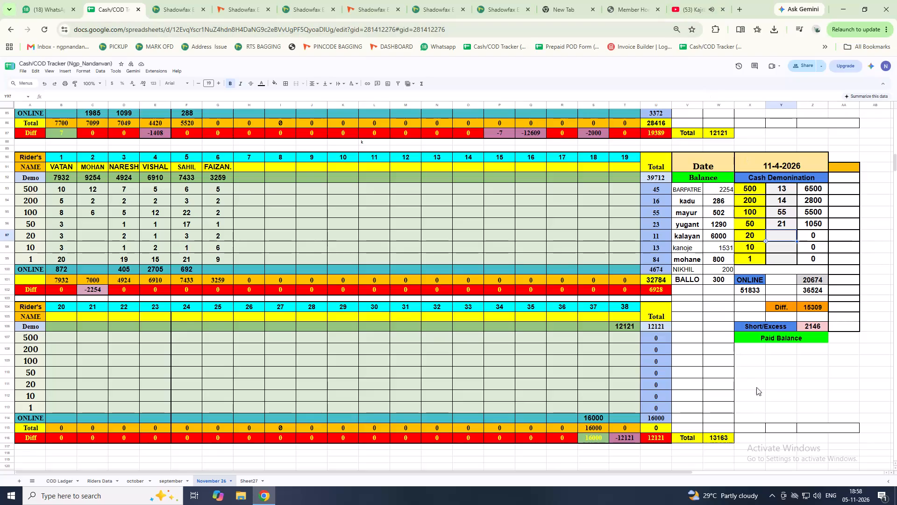
Clear the Diff cell for rider column 38 in the lower 11-4-2026 block.
left_click(631, 437)
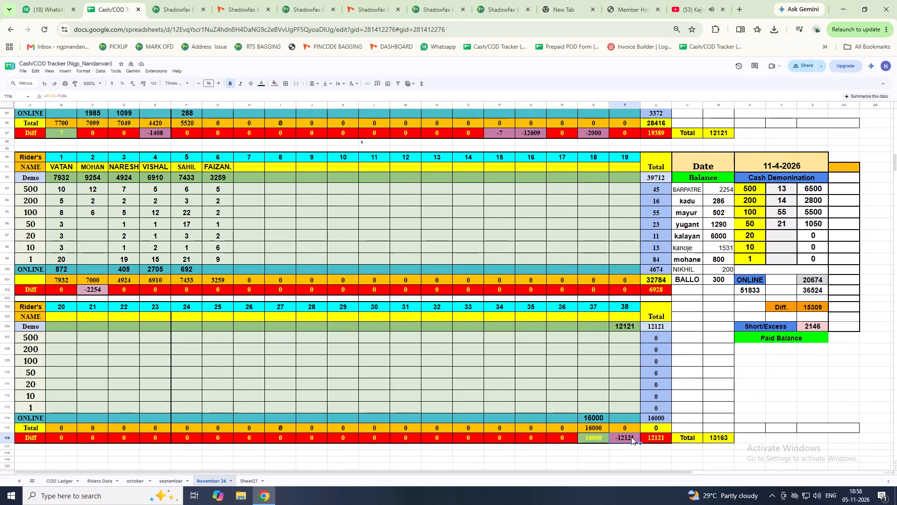
key("BackSpace")
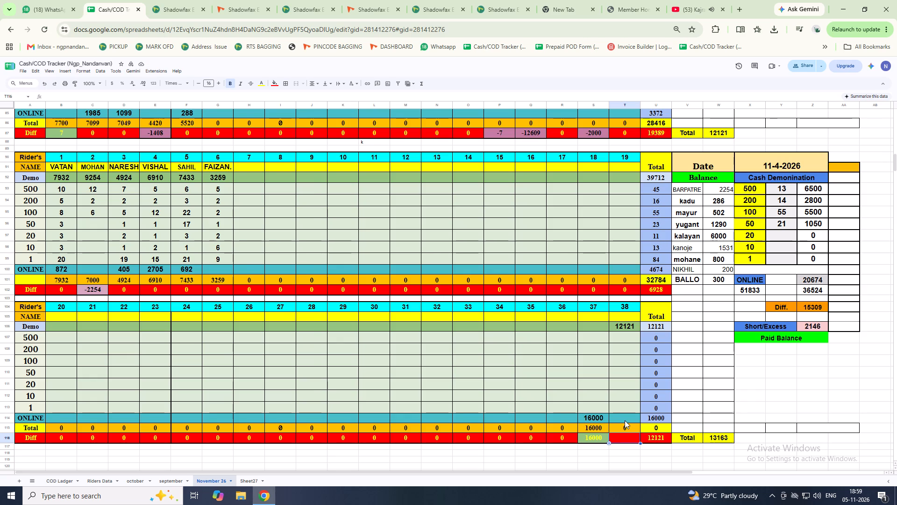
Delete the BARPATRE amount from the Balance list of the latest 11-4-2026 block.
double_click(728, 188)
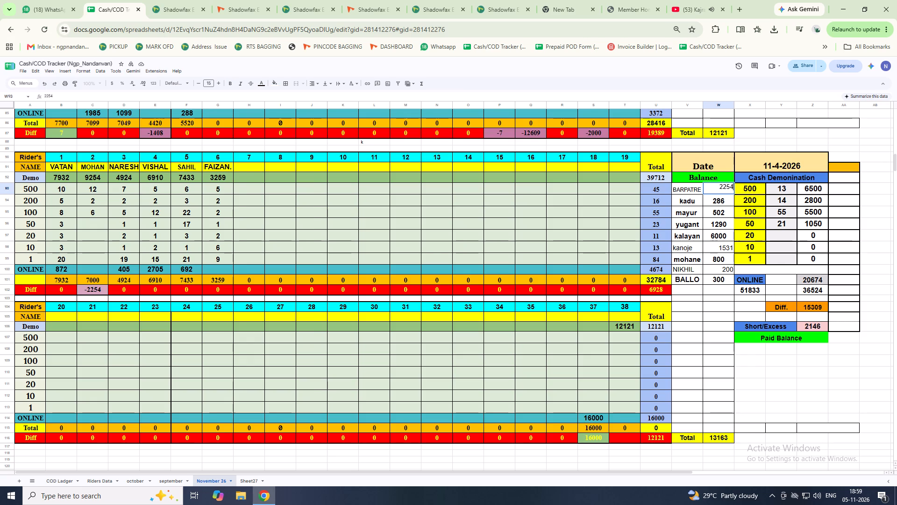
key("Delete")
key("Delete")
key("Delete")
key("Delete")
left_click(724, 183)
key("BackSpace")
key("BackSpace")
key("BackSpace")
key("BackSpace")
key("BackSpace")
key("BackSpace")
left_click(731, 185)
double_click(730, 186)
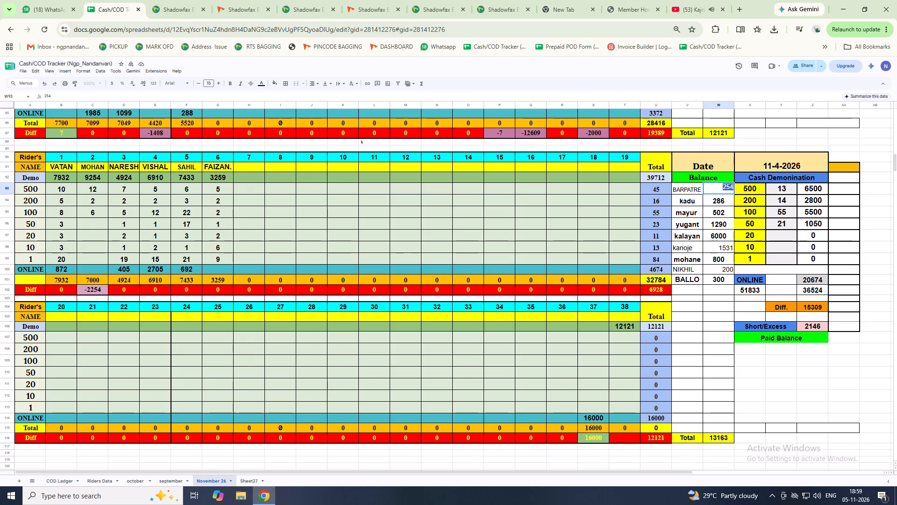
key("Delete")
double_click(798, 456)
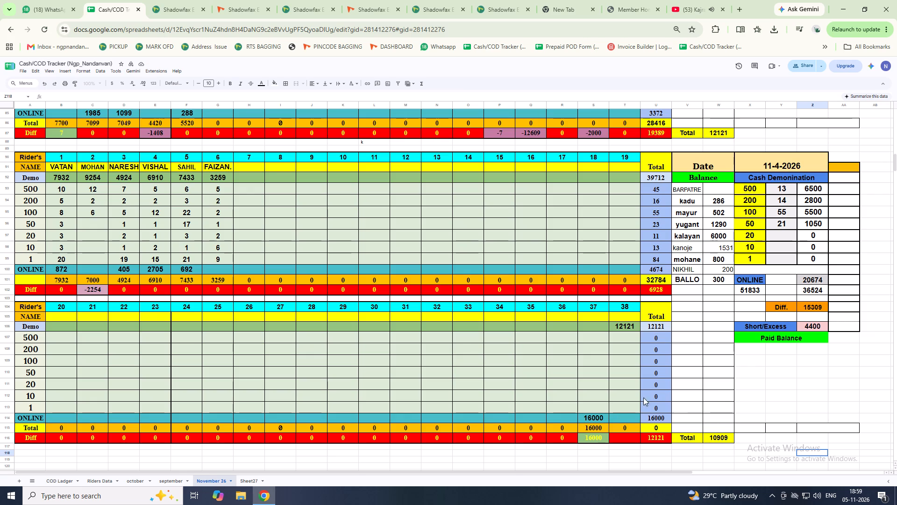
Compare the balances, rider differences and cash denomination figures of the two 11-4-2026 blocks.
scroll(703, 344, "up", 5)
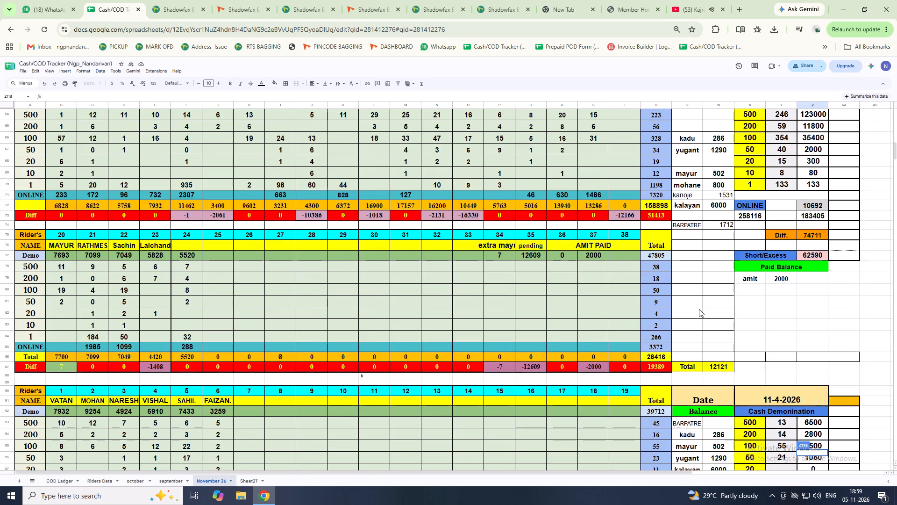
scroll(699, 309, "up", 1)
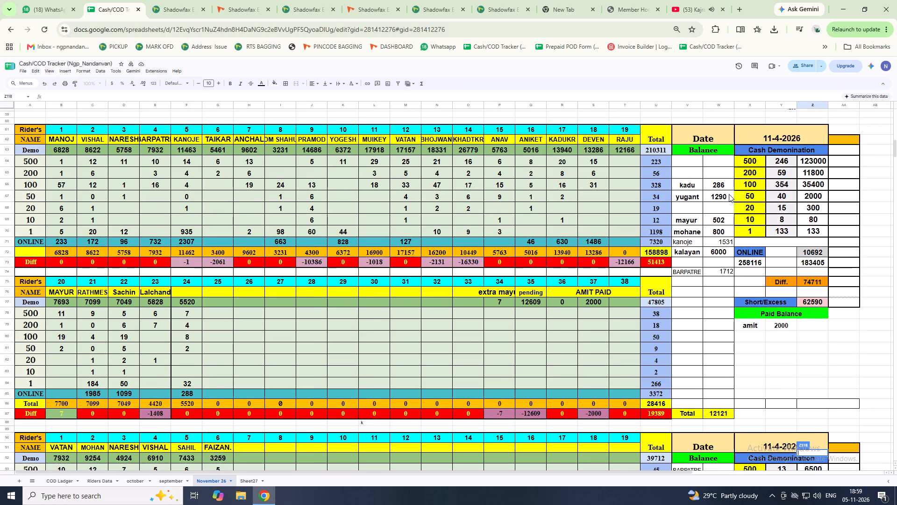
scroll(729, 195, "down", 3)
scroll(728, 196, "up", 2)
scroll(727, 195, "down", 4)
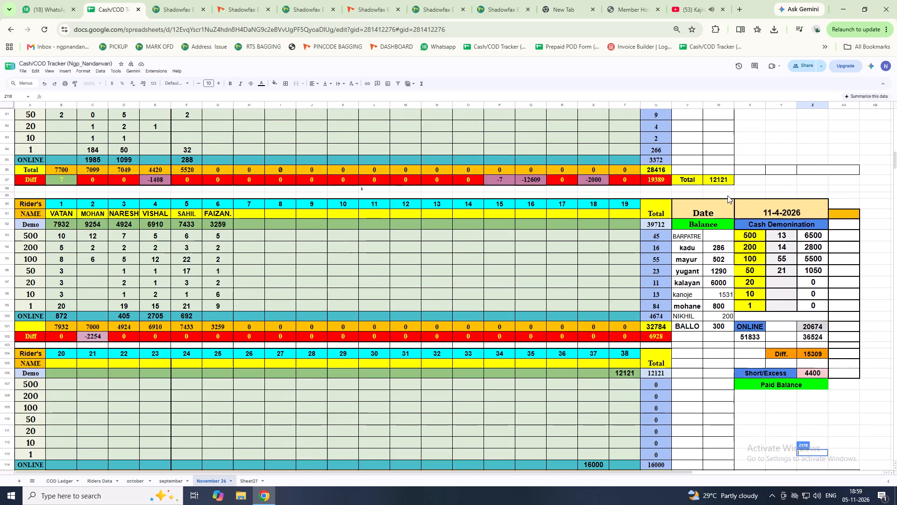
scroll(727, 197, "down", 2)
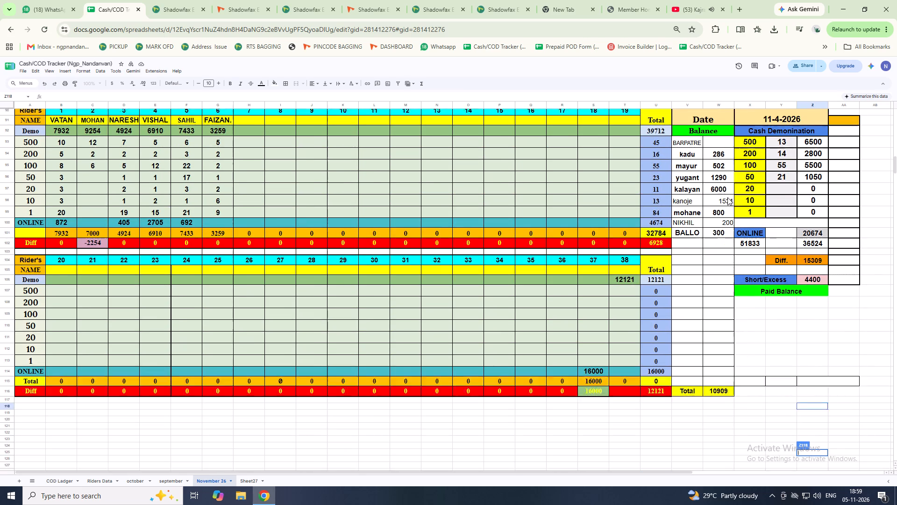
scroll(727, 197, "down", 1)
scroll(727, 198, "up", 4)
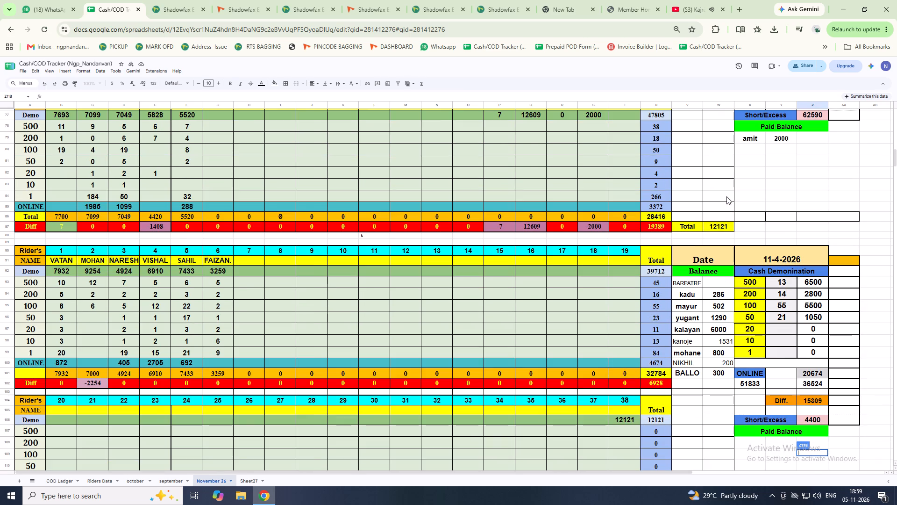
scroll(726, 196, "up", 4)
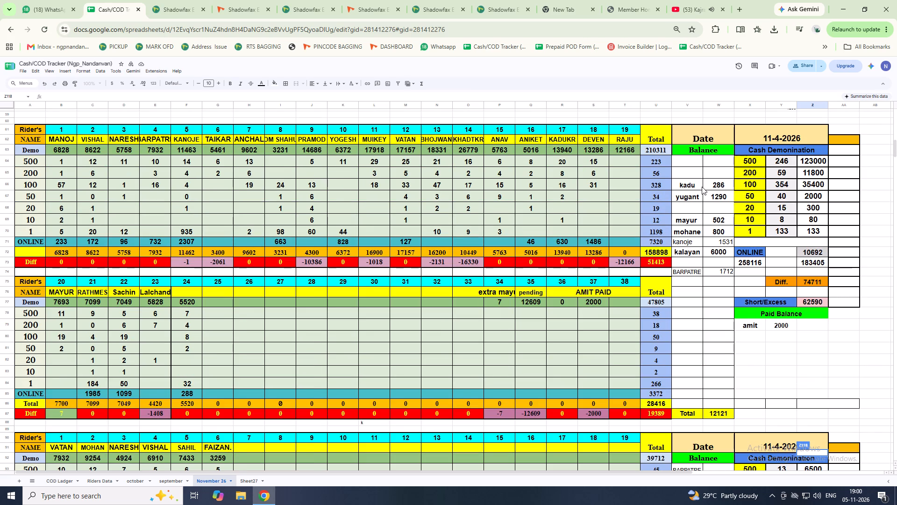
scroll(702, 187, "down", 3)
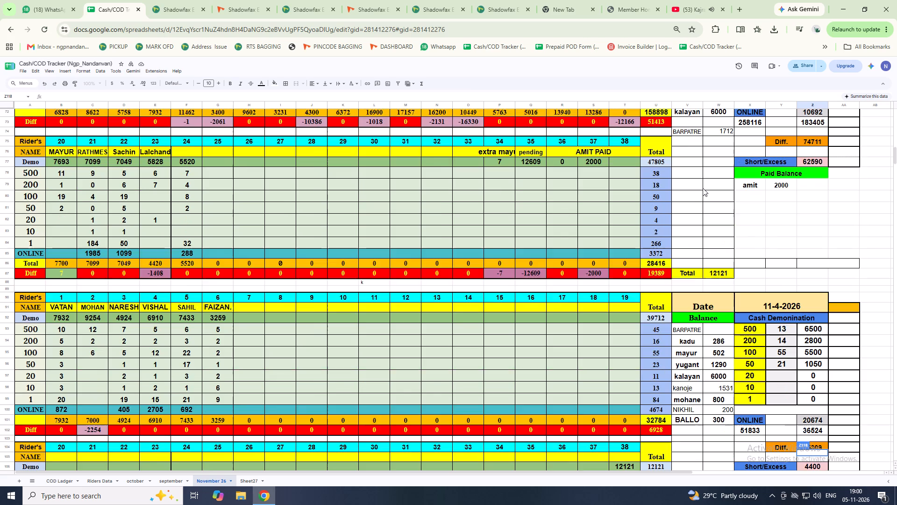
scroll(703, 188, "down", 1)
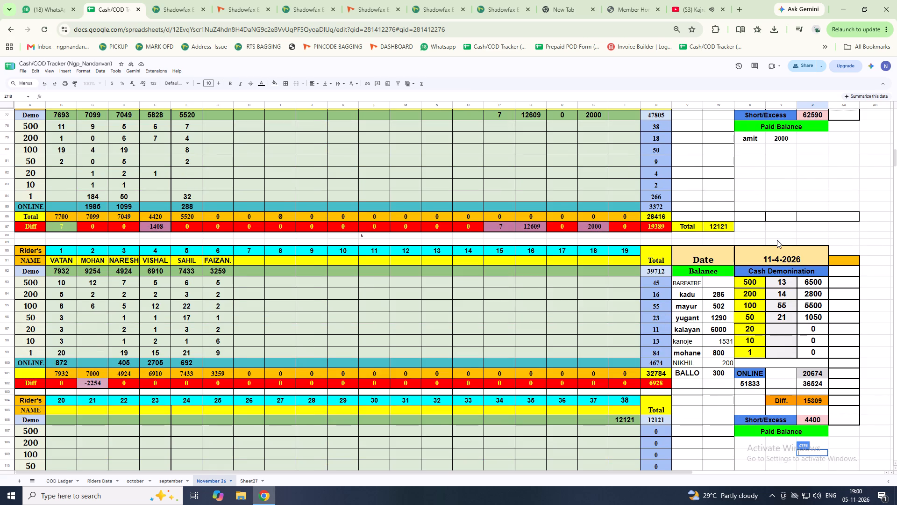
scroll(776, 238, "up", 1)
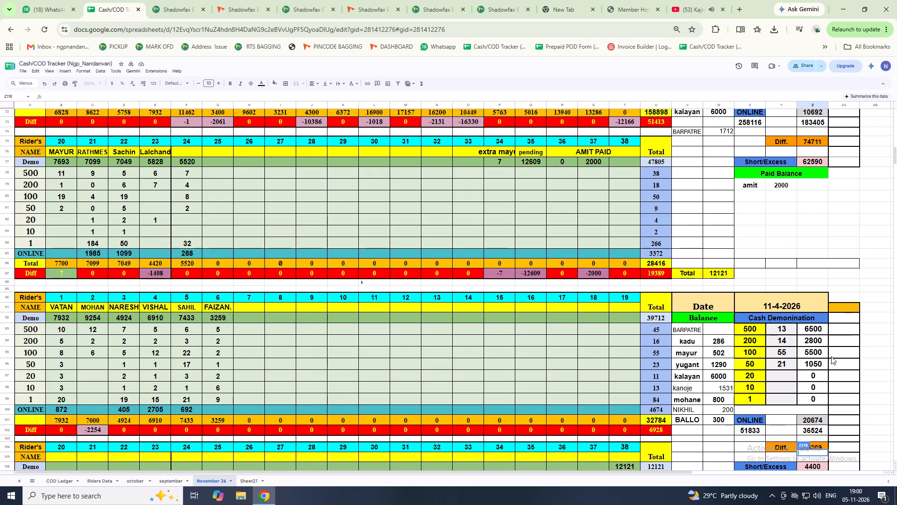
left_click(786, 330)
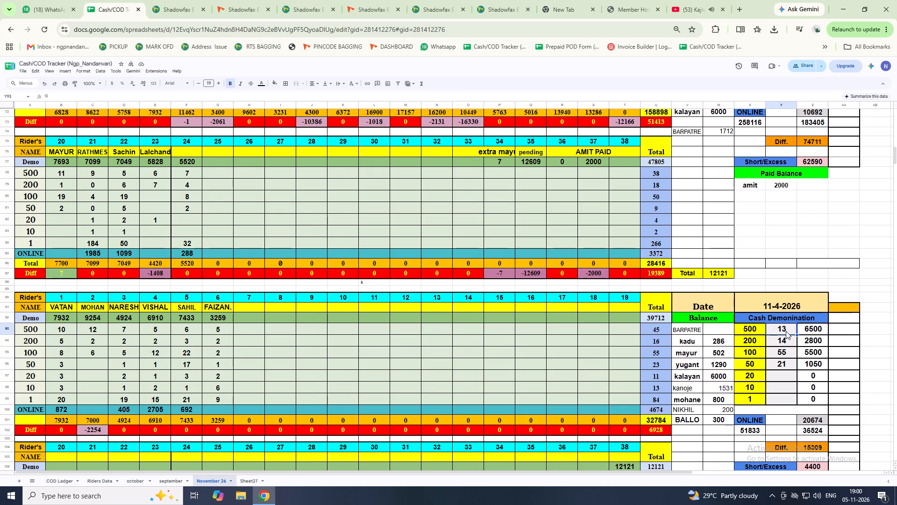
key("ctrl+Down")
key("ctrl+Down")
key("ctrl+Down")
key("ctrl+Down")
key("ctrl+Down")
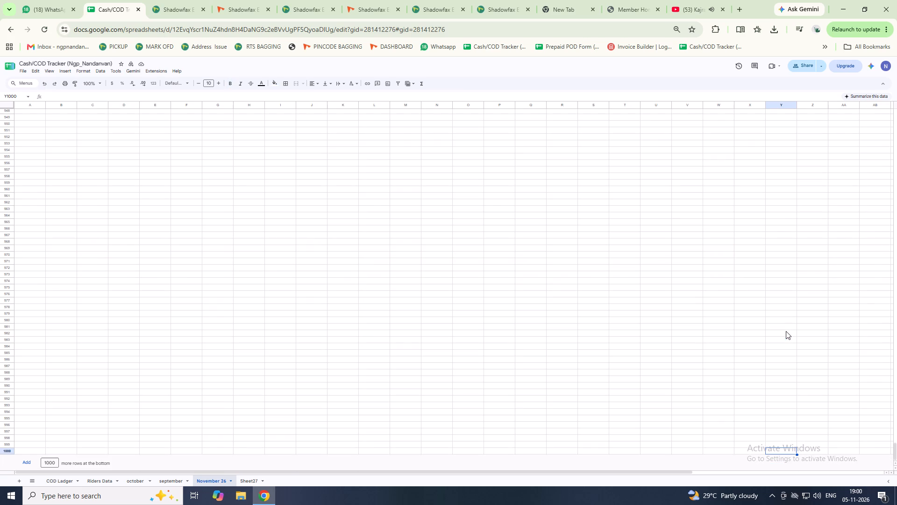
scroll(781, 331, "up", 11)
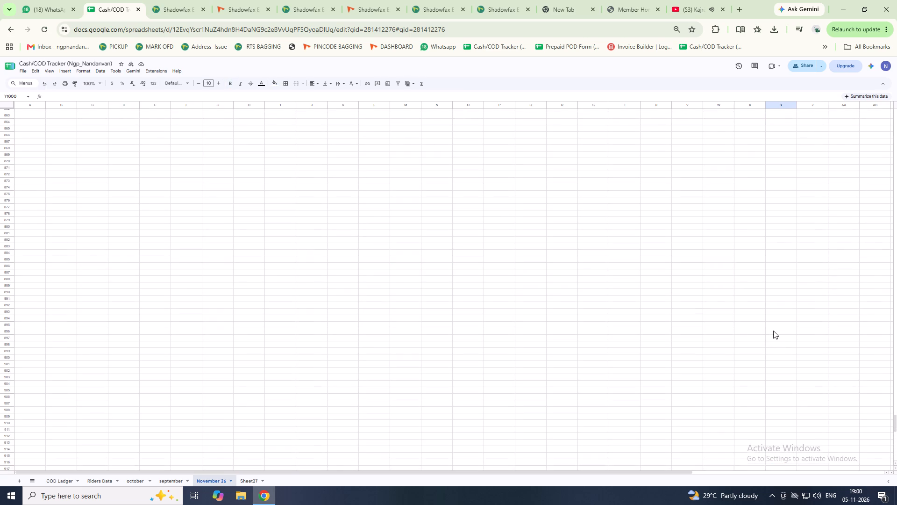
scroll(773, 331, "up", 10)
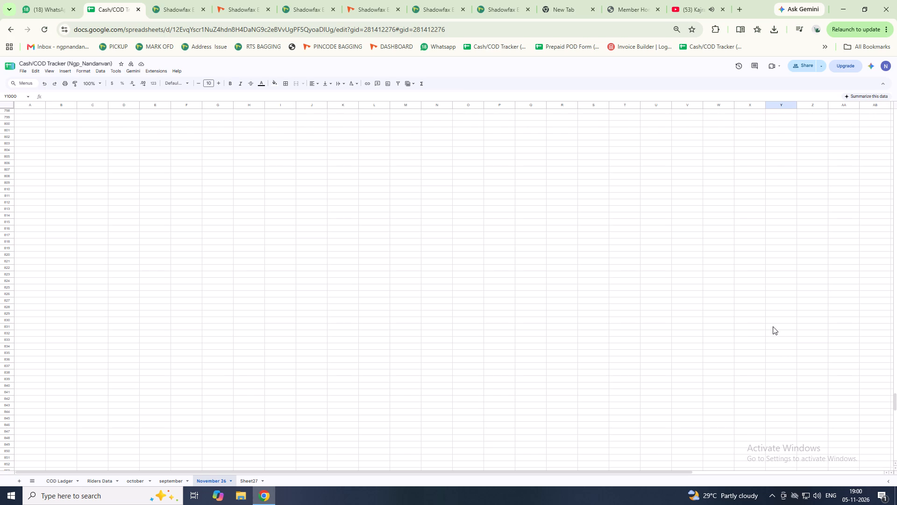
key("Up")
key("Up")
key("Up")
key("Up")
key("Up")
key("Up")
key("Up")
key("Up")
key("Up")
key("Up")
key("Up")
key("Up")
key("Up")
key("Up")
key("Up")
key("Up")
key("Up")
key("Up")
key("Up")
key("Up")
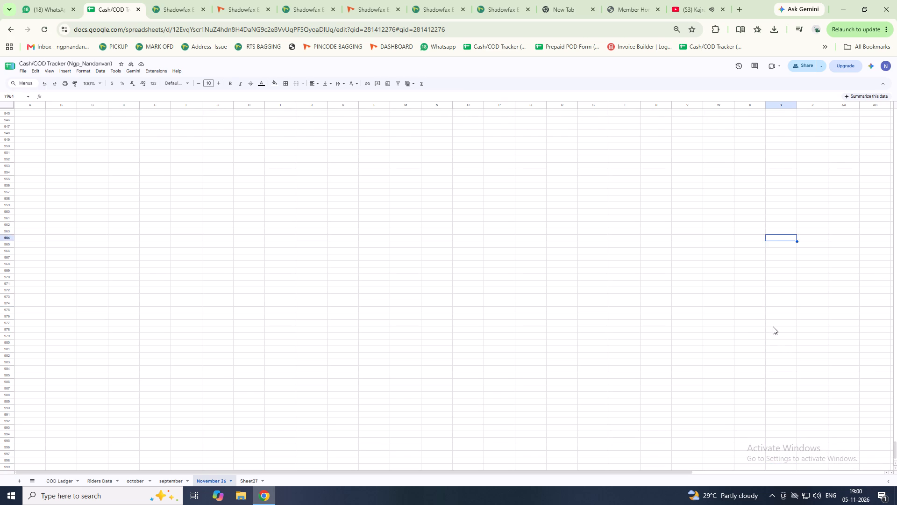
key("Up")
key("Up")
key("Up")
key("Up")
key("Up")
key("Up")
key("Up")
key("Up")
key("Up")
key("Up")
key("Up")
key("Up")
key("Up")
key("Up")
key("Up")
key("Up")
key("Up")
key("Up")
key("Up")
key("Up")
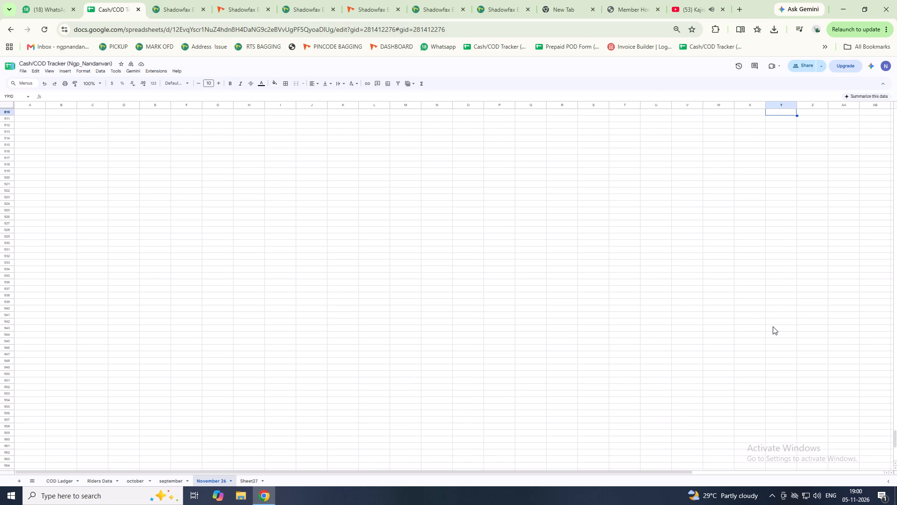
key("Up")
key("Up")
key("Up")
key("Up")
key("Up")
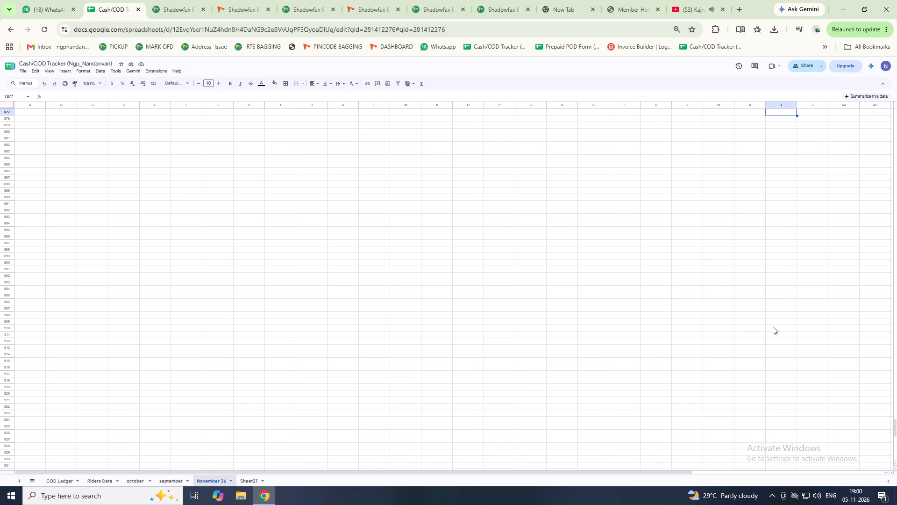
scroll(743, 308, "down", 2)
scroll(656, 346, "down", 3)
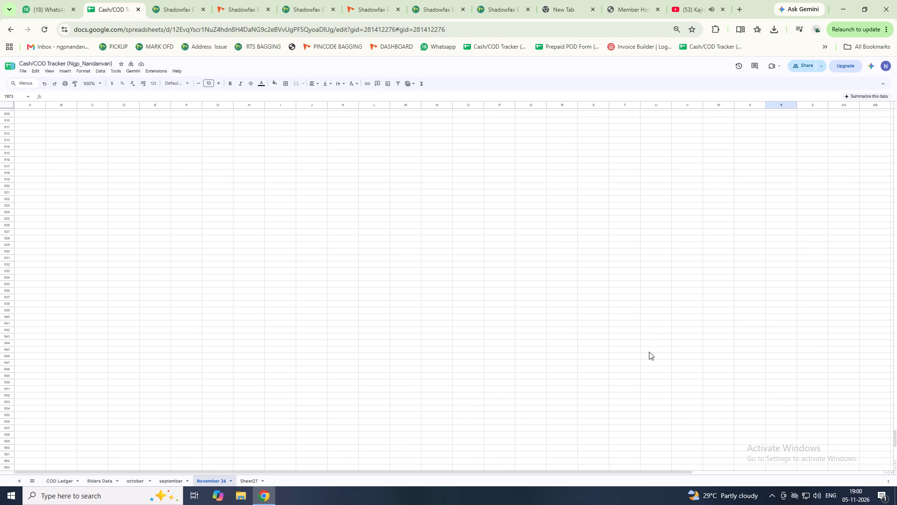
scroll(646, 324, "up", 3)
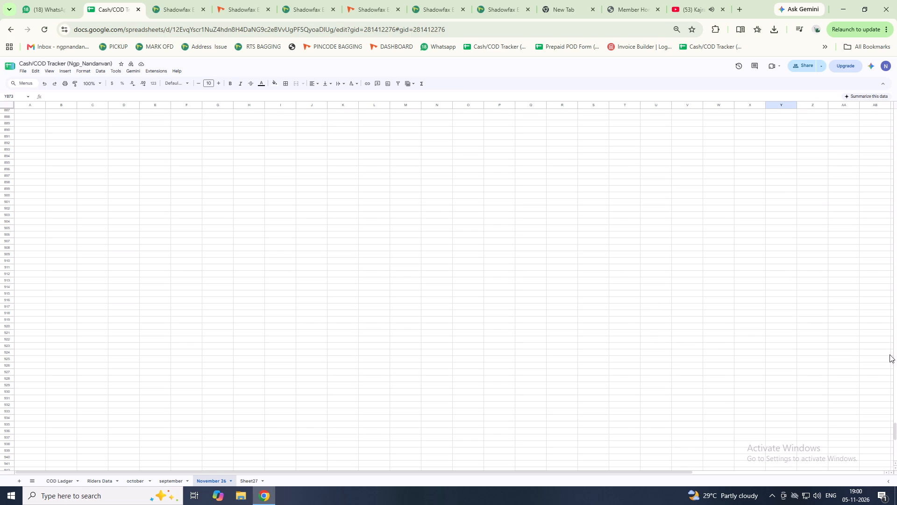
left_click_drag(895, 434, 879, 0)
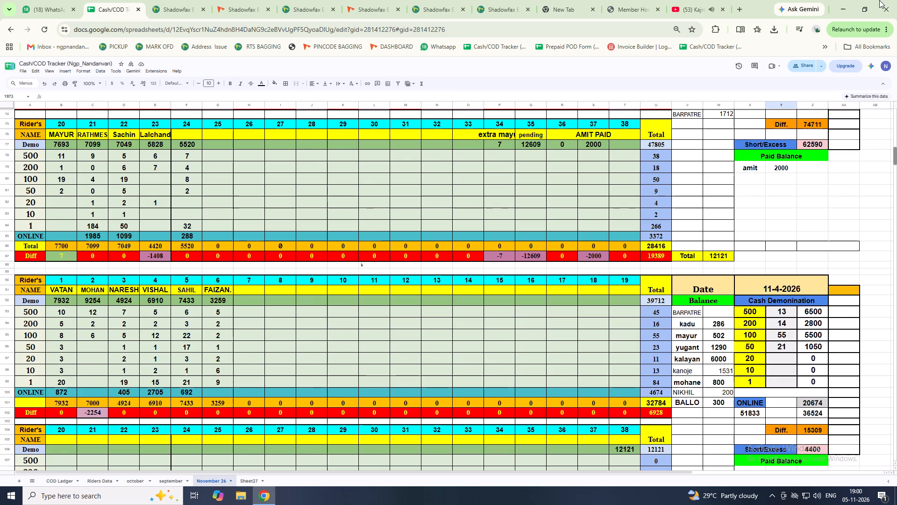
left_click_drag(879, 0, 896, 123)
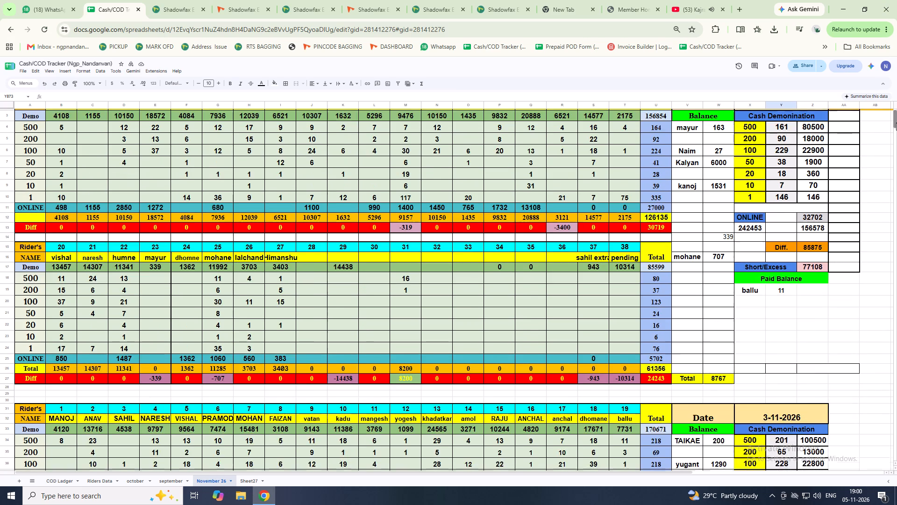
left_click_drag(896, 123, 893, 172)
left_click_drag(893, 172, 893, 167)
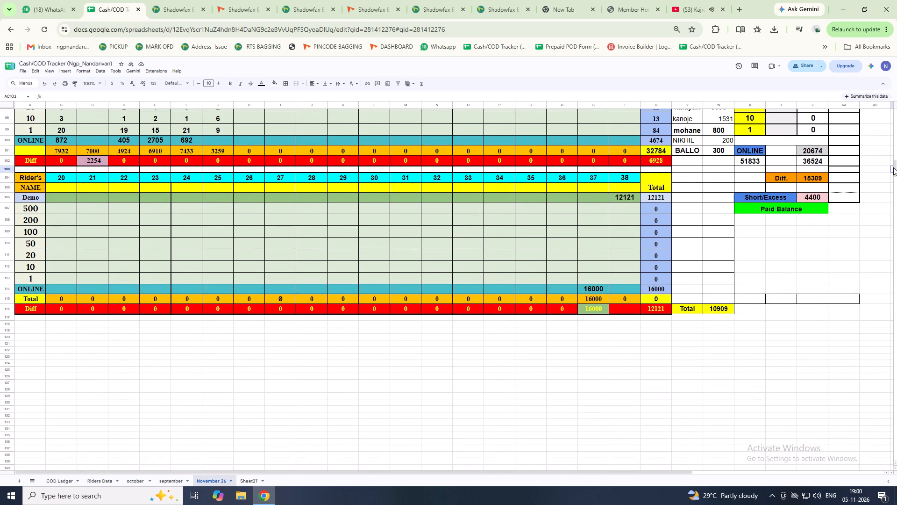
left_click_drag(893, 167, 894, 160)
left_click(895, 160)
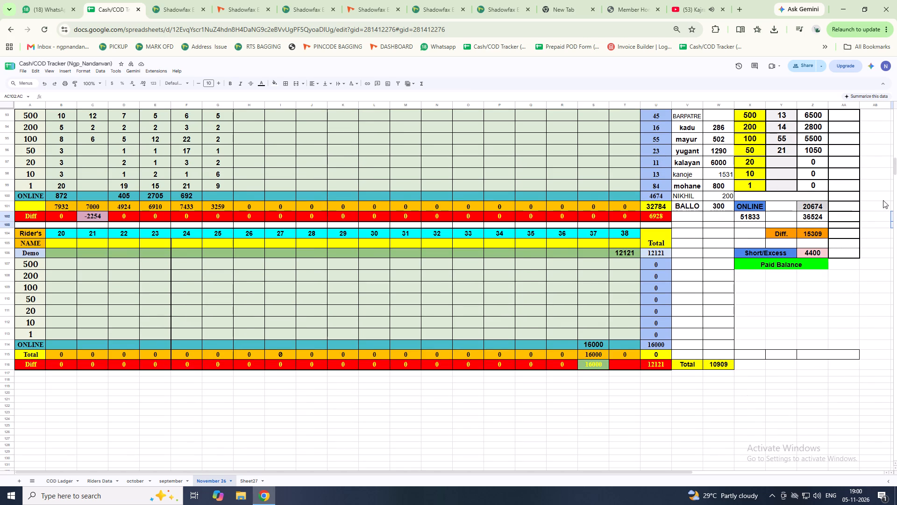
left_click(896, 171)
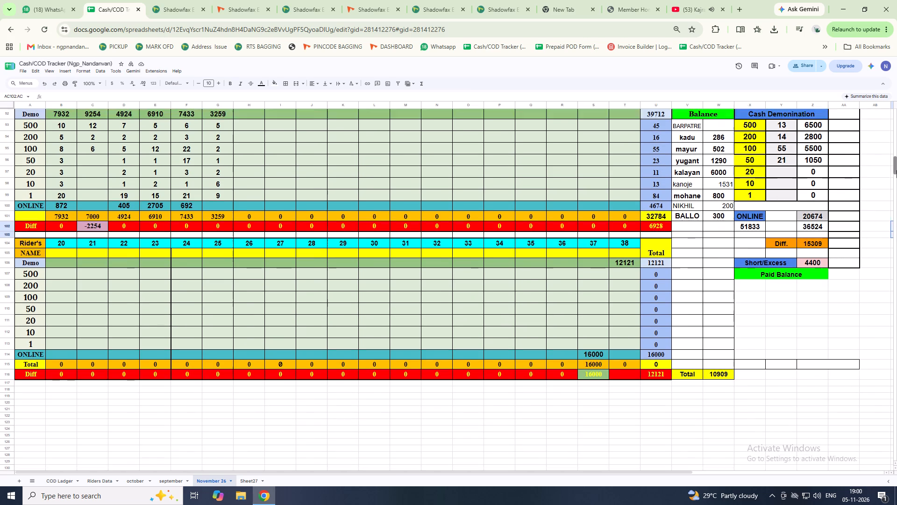
left_click(713, 181)
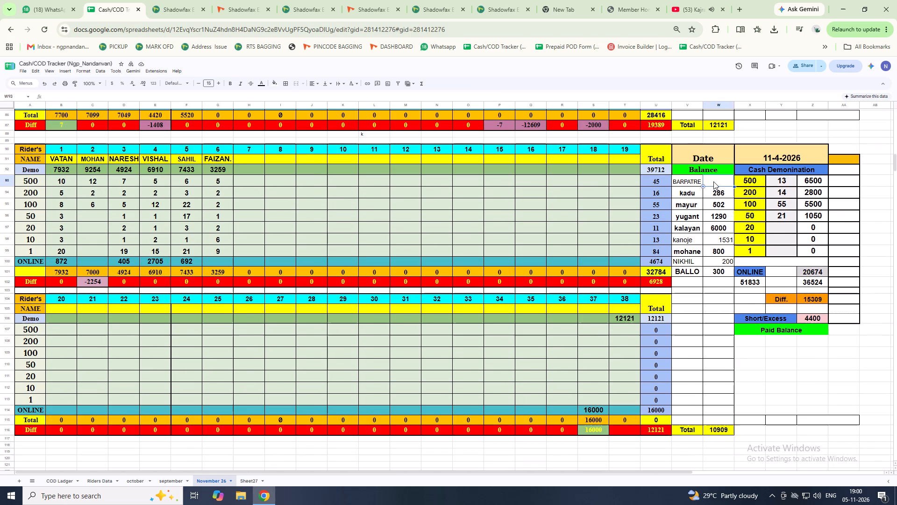
type("1212")
key("1")
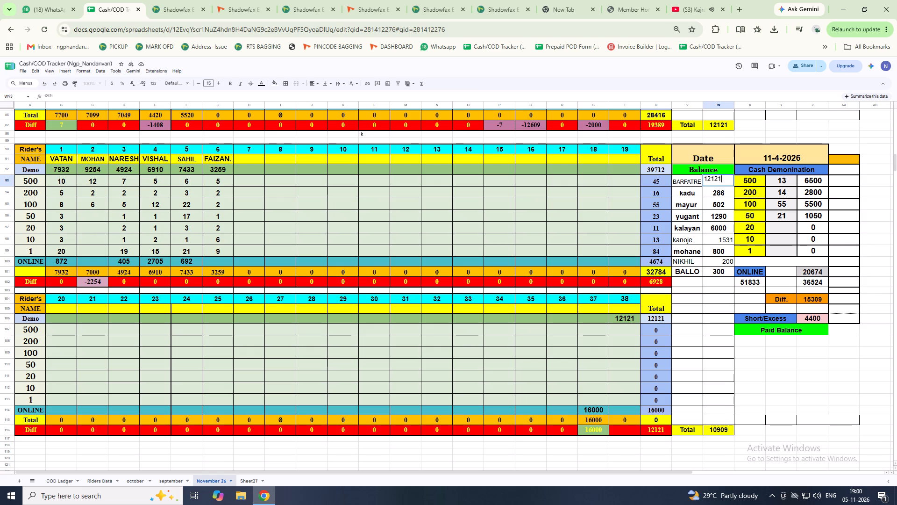
key("BackSpace")
key("BackSpace")
key("BackSpace")
key("BackSpace")
key("BackSpace")
key("BackSpace")
type("22")
type("54")
key("Return")
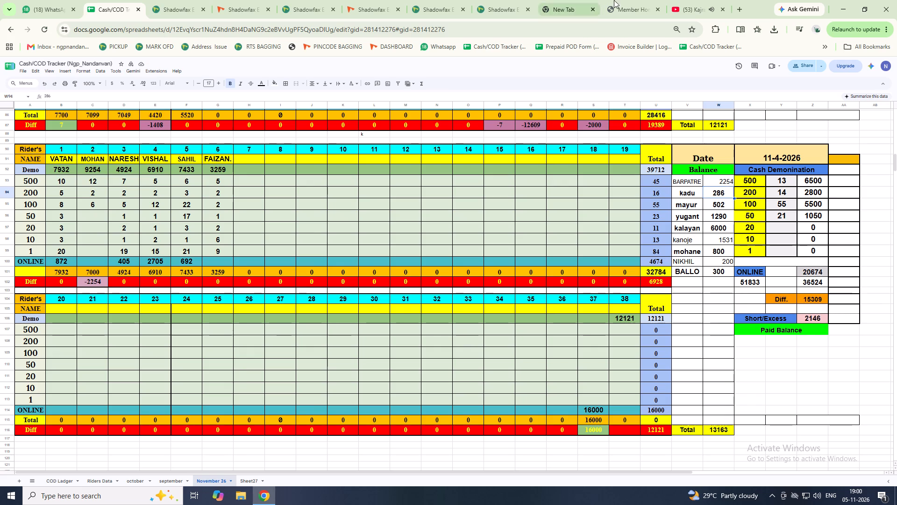
Compare the balances, rider differences and Short/Excess figures of the two 11-4-2026 blocks.
scroll(767, 174, "up", 2)
scroll(765, 173, "down", 1)
scroll(765, 173, "up", 2)
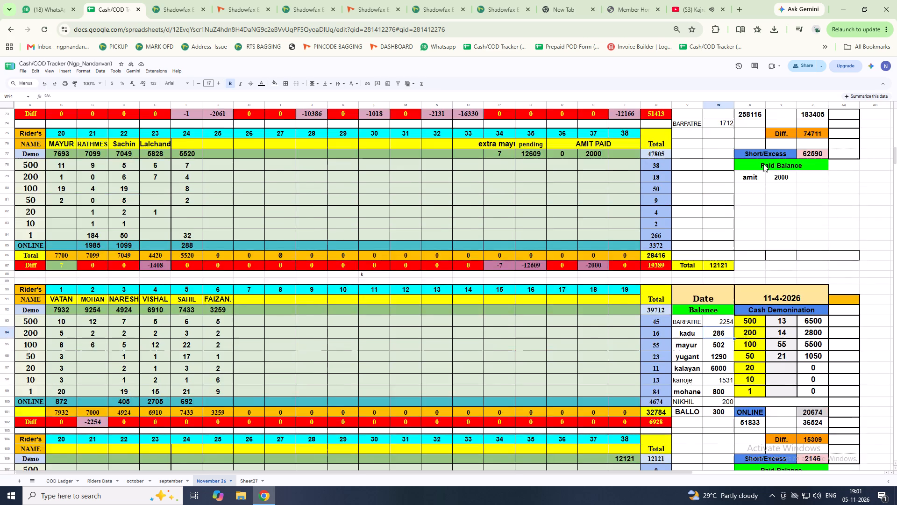
scroll(763, 164, "up", 3)
scroll(750, 187, "down", 1)
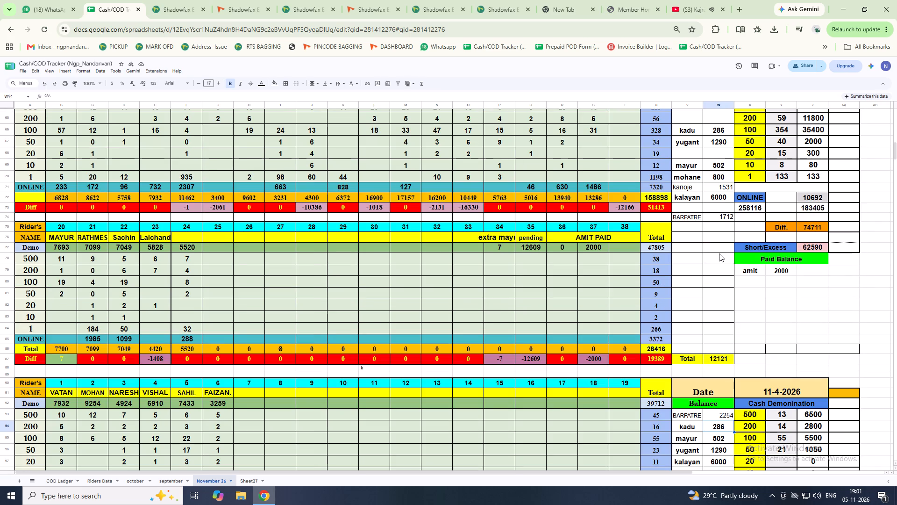
scroll(719, 258, "down", 3)
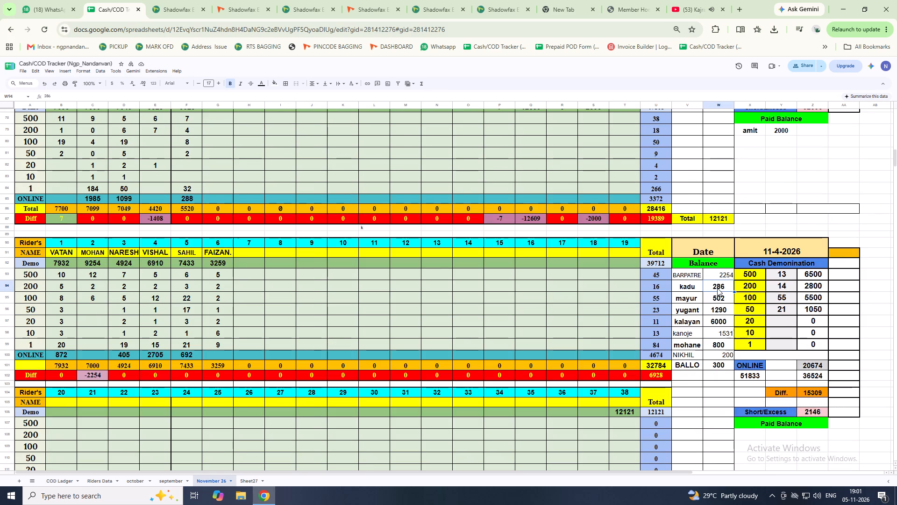
scroll(717, 288, "down", 3)
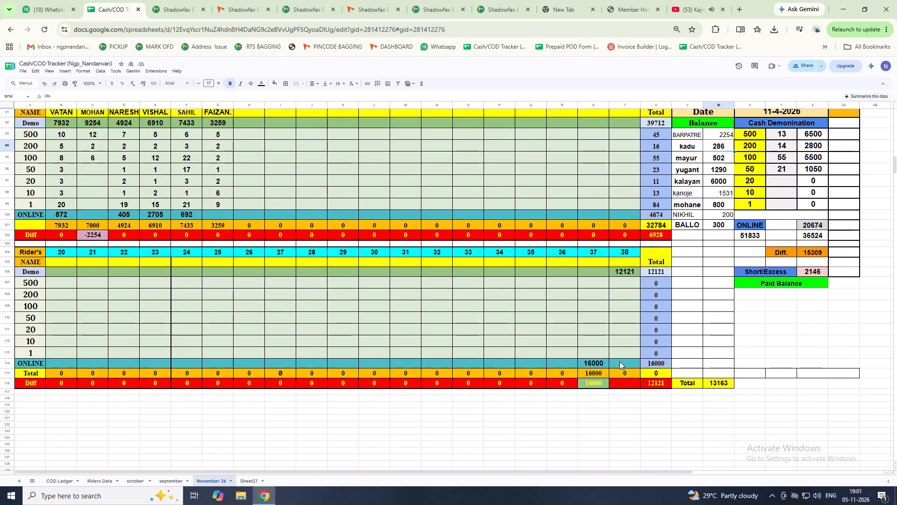
scroll(619, 361, "up", 1)
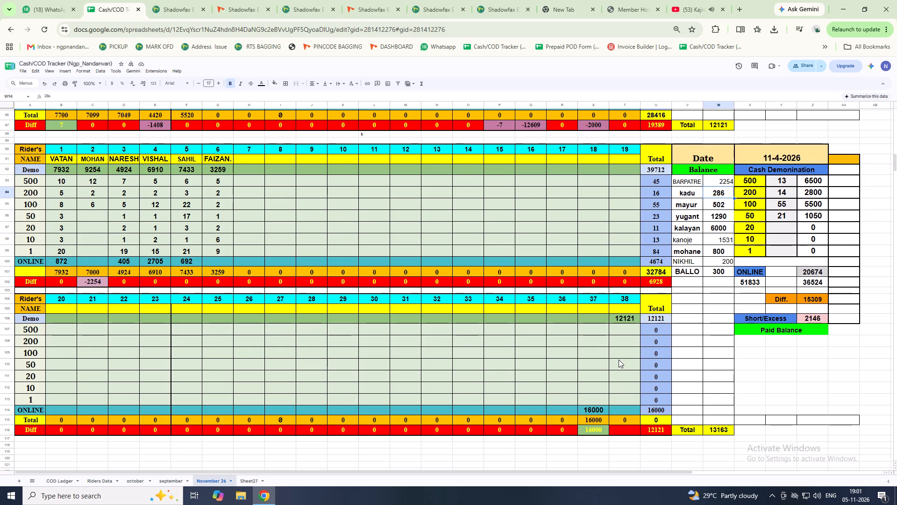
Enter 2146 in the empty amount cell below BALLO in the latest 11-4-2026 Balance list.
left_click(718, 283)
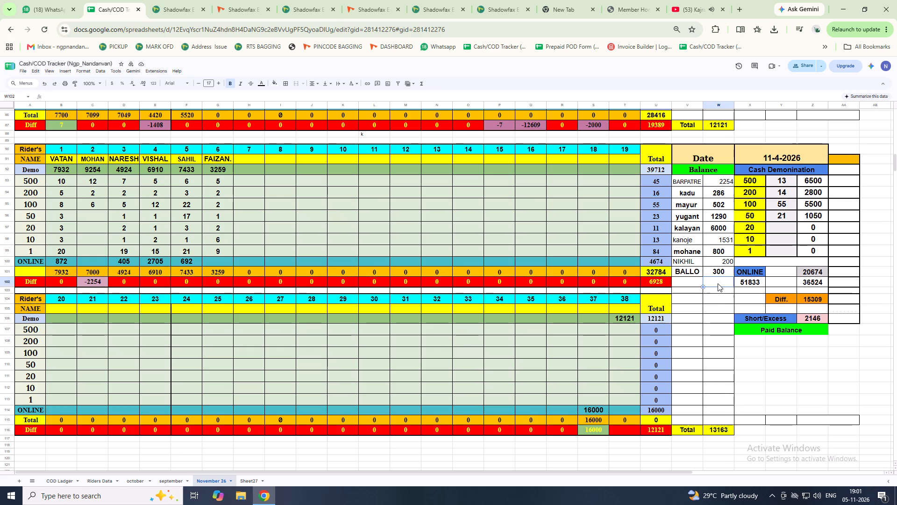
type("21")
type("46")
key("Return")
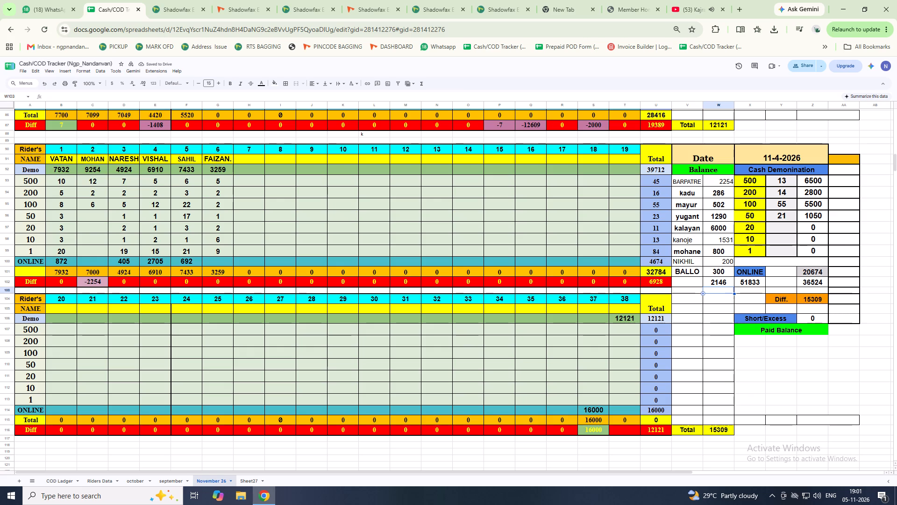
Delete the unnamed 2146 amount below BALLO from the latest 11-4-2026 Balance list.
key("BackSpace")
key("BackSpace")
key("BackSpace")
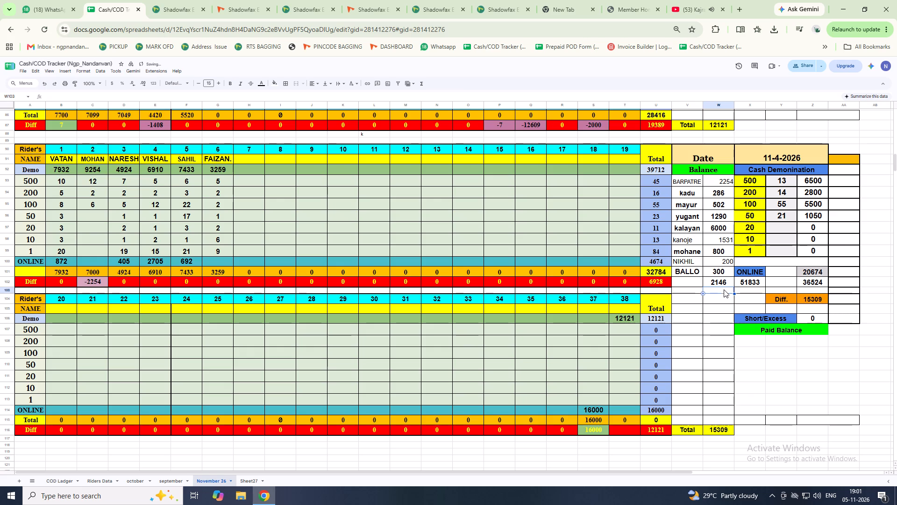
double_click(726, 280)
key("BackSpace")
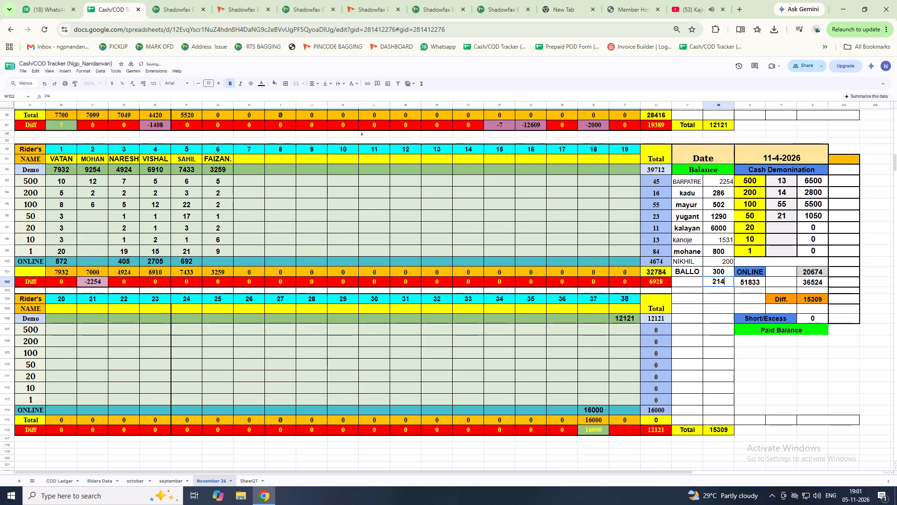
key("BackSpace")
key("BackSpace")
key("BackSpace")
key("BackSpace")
Copy the entire 2-11-2026 block at the start of the November 26 sheet, range A1:AA27.
scroll(579, 119, "up", 3)
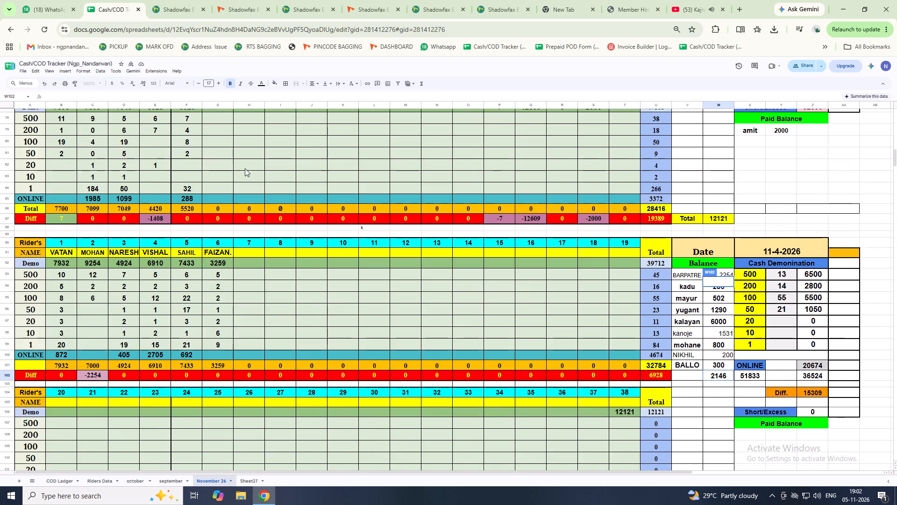
scroll(244, 168, "up", 12)
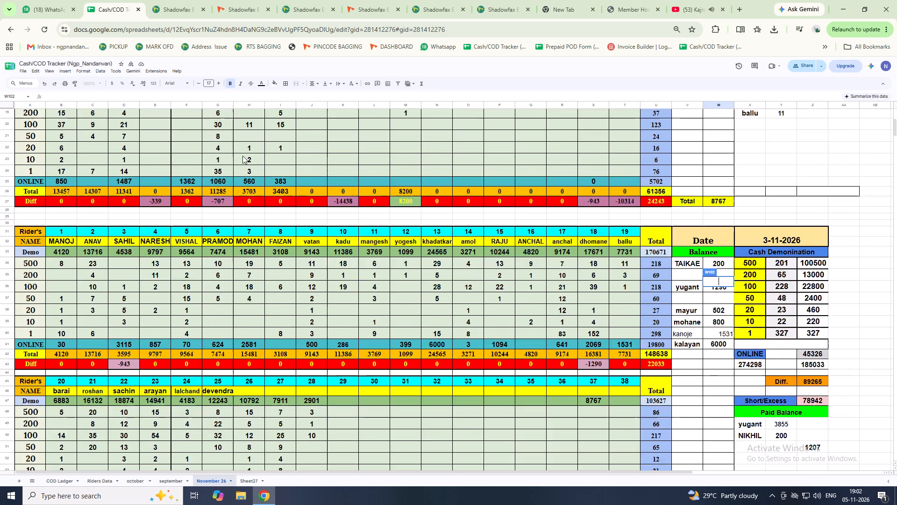
scroll(243, 156, "up", 7)
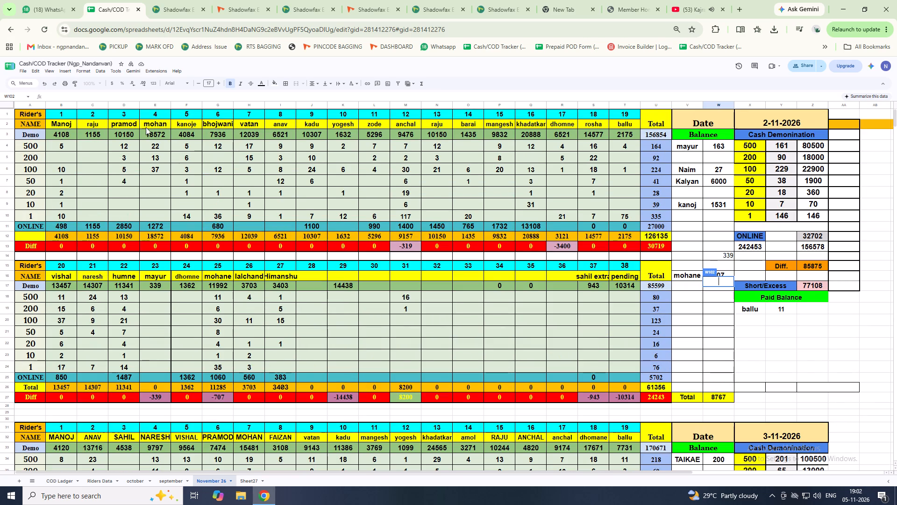
left_click(26, 111)
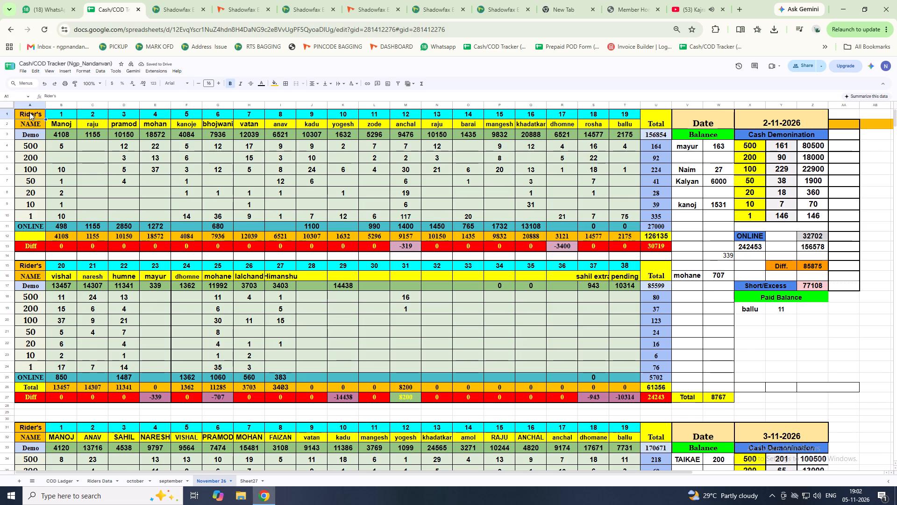
key("shift+Right")
key("shift+Right")
key("shift+Right")
key("shift+Right")
key("shift+Right")
key("shift+Right")
key("shift+Right")
key("shift+Right")
key("shift+Right")
key("shift+Right")
key("shift+Right")
key("shift+Right")
key("shift+Right")
key("shift+Right")
key("shift+Right")
key("shift+Right")
key("shift+Right")
key("shift+Right")
key("shift+Right")
key("shift+Right")
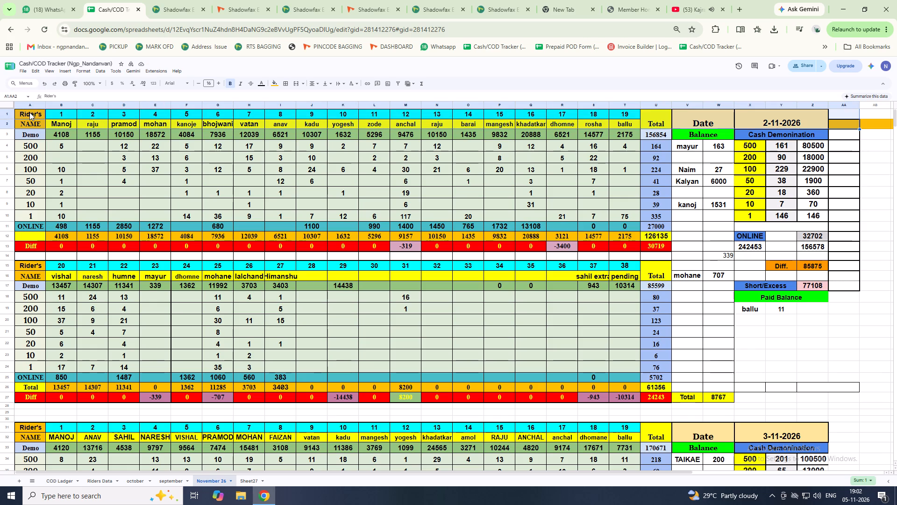
key("shift+Down")
key("shift+Down")
key("shift+Down")
key("shift+Down")
key("shift+Down")
key("shift+Down")
key("shift+Down")
key("shift+Down")
key("shift+Down")
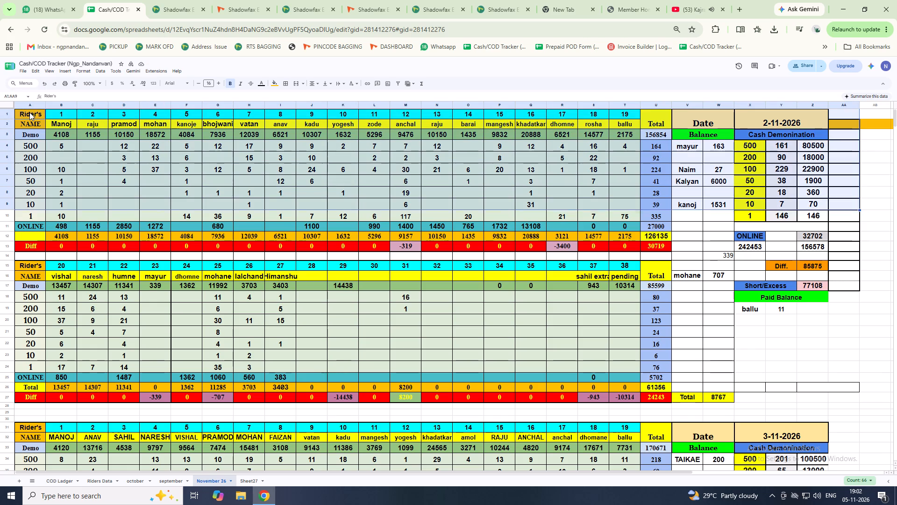
key("shift+Down")
key("shift+Down")
key("shift+Down")
key("shift+Down")
key("shift+Down")
key("shift+Down")
key("shift+Down")
key("shift+Down")
key("shift+Down")
key("shift+Down")
key("shift+Down")
key("shift+Down")
key("shift+Down")
key("shift+Down")
key("shift+Down")
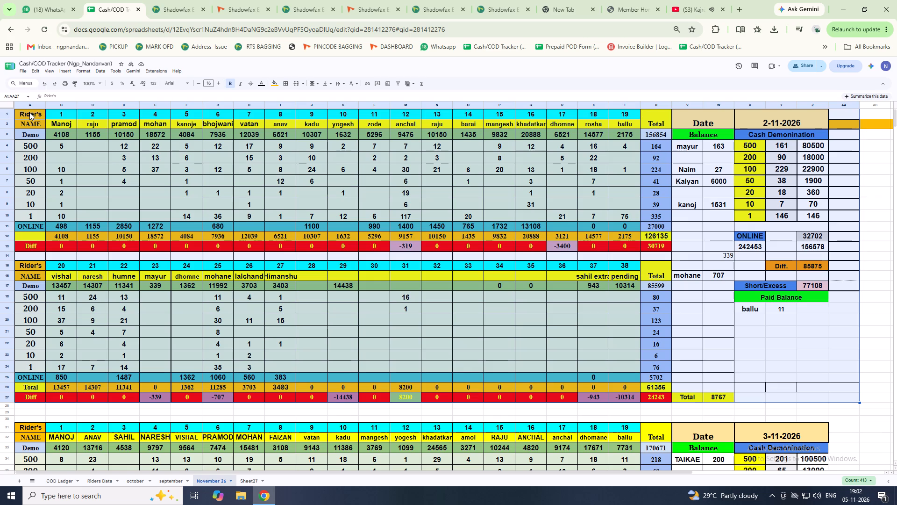
key("ctrl+c")
Paste the copied block into the empty rows below the latest 11-4-2026 block, starting at cell A120.
scroll(234, 173, "down", 12)
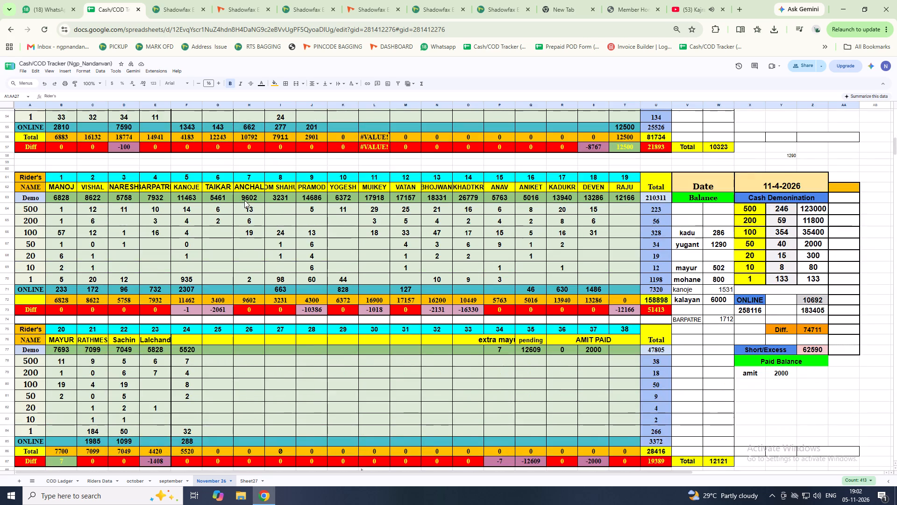
scroll(244, 200, "down", 15)
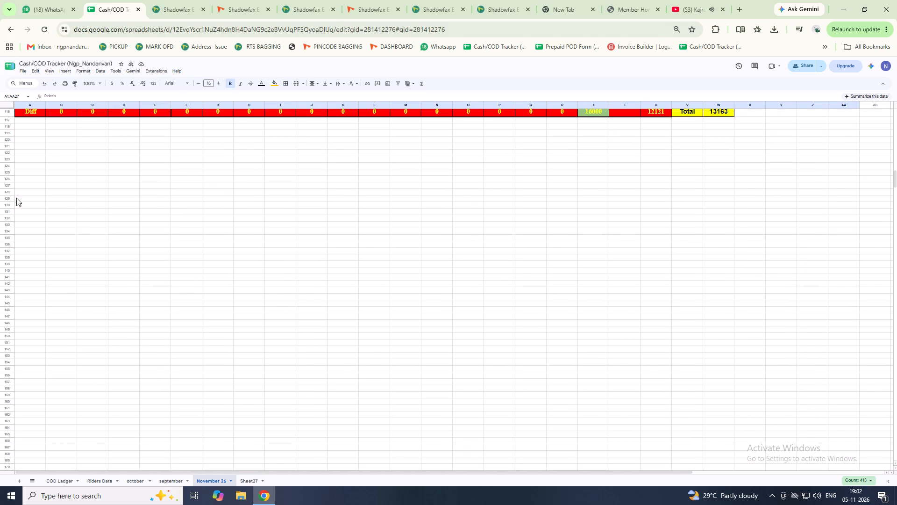
scroll(79, 175, "up", 3)
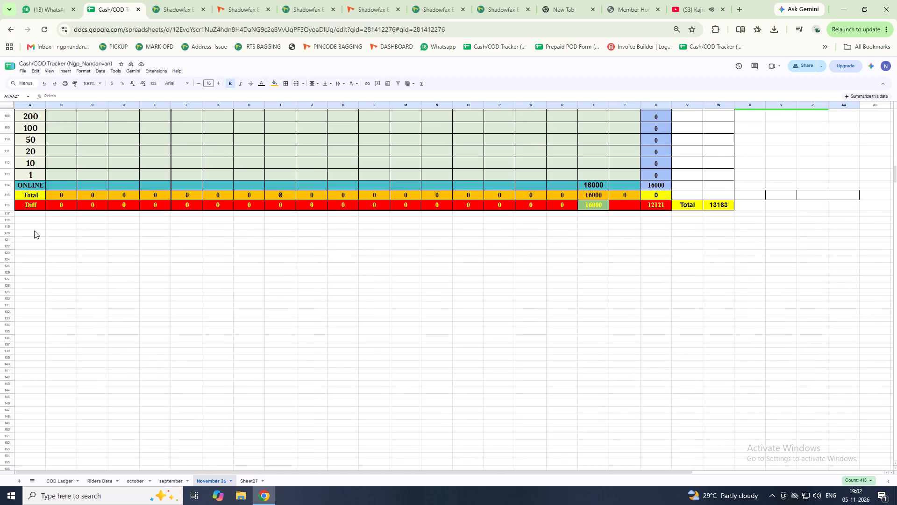
left_click(34, 231)
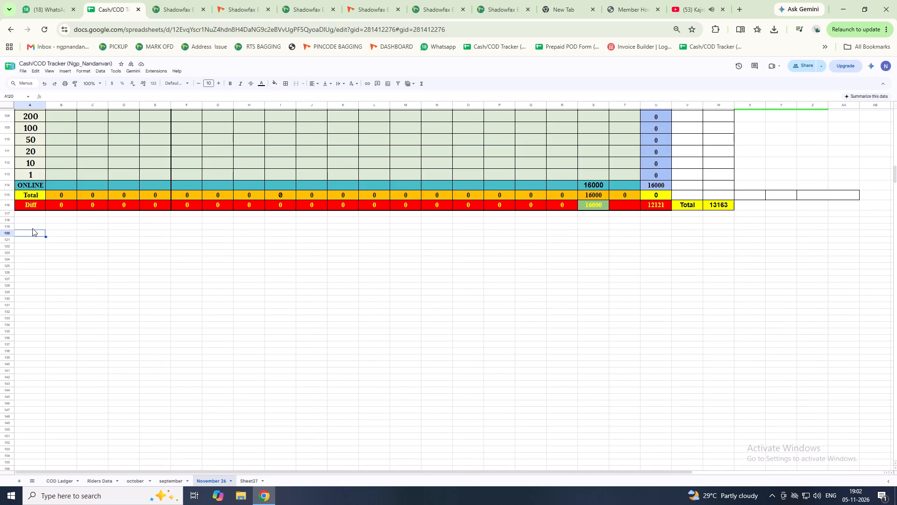
key("ctrl+v")
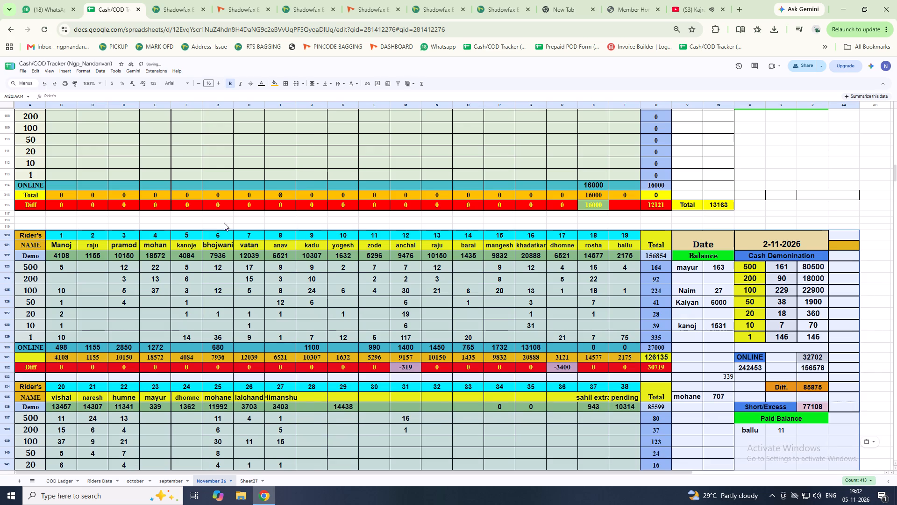
left_click(717, 218)
Clear the 500-note count in the Cash Demonination table of the pasted 2-11-2026 block.
left_click(772, 263)
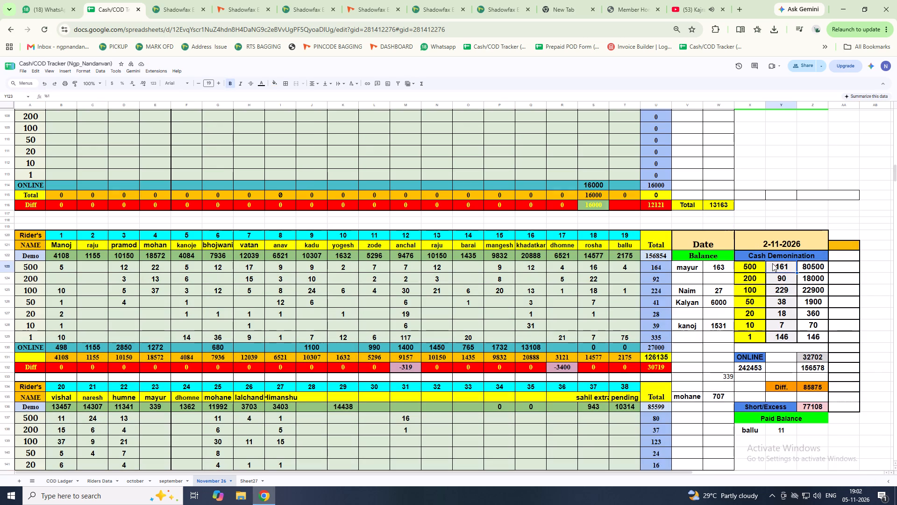
key("shift+Down")
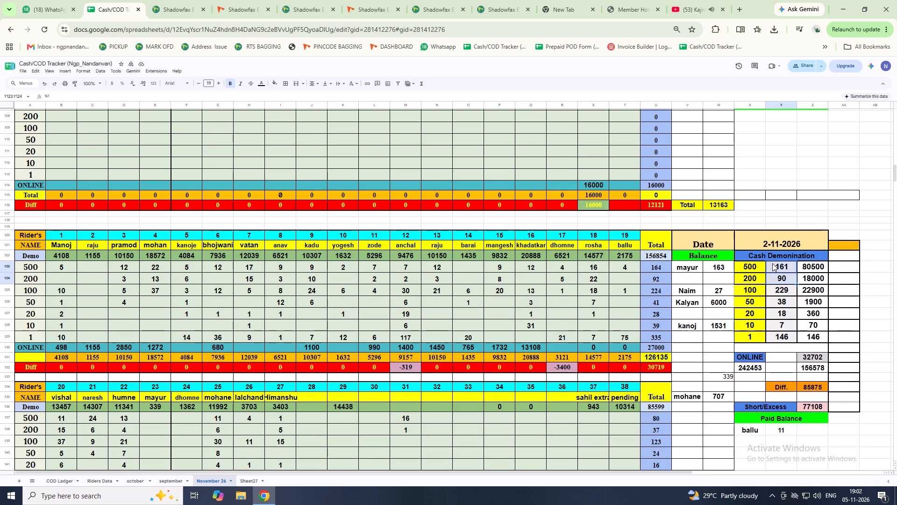
key("shift+Down")
key("shift+Down")
key("shift+Down")
key("shift+Down")
key("shift+Down")
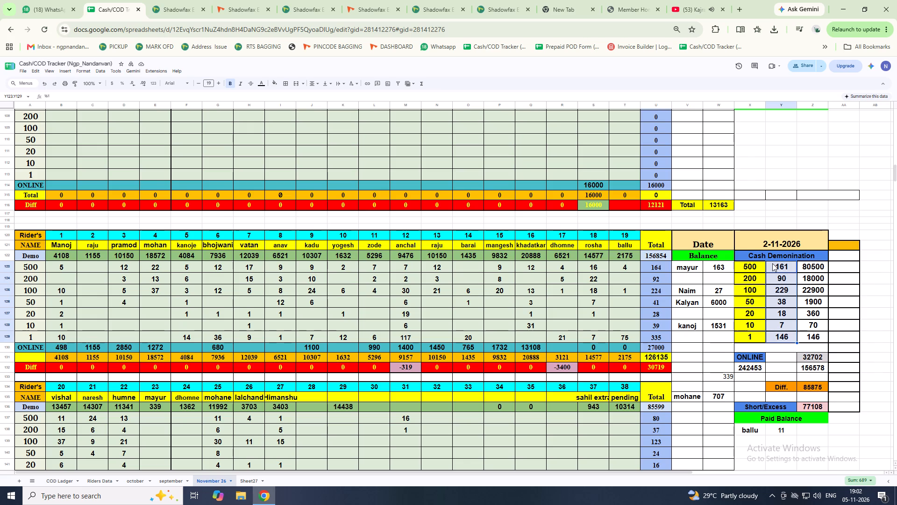
key("period")
key("shift+BackSpace")
key("Delete")
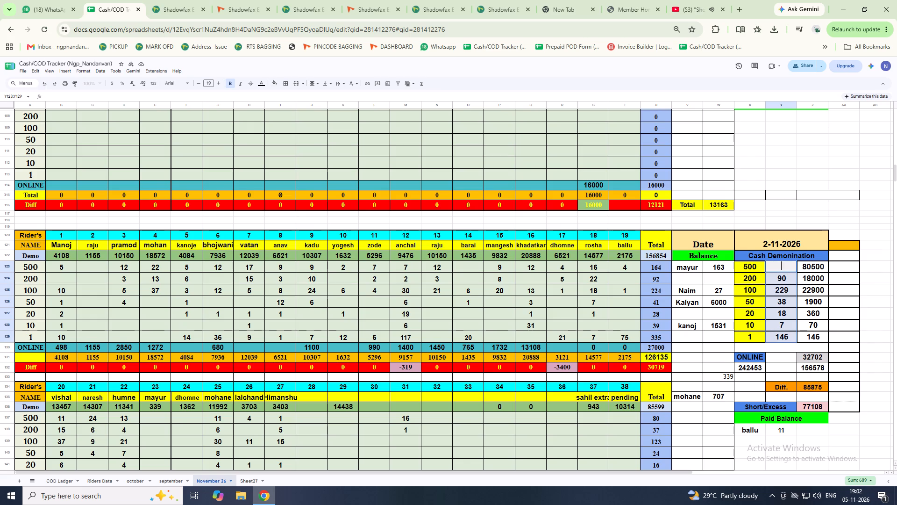
left_click(781, 212)
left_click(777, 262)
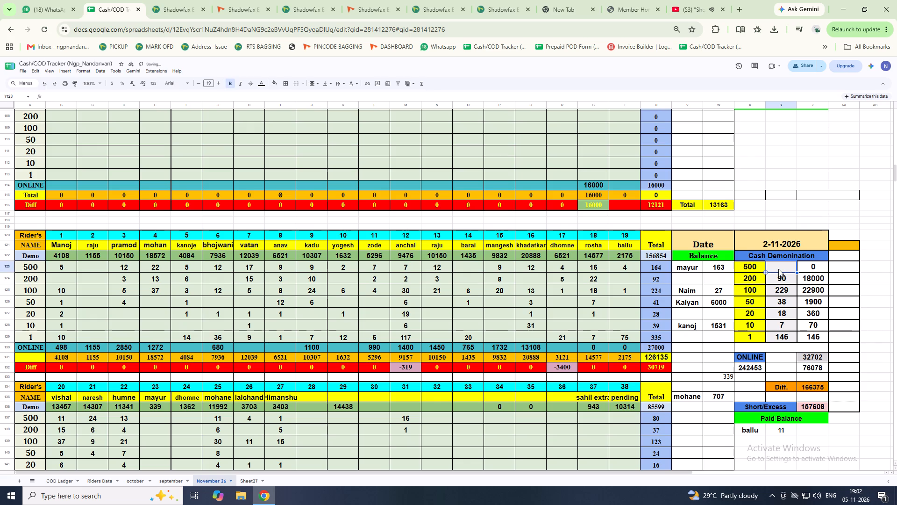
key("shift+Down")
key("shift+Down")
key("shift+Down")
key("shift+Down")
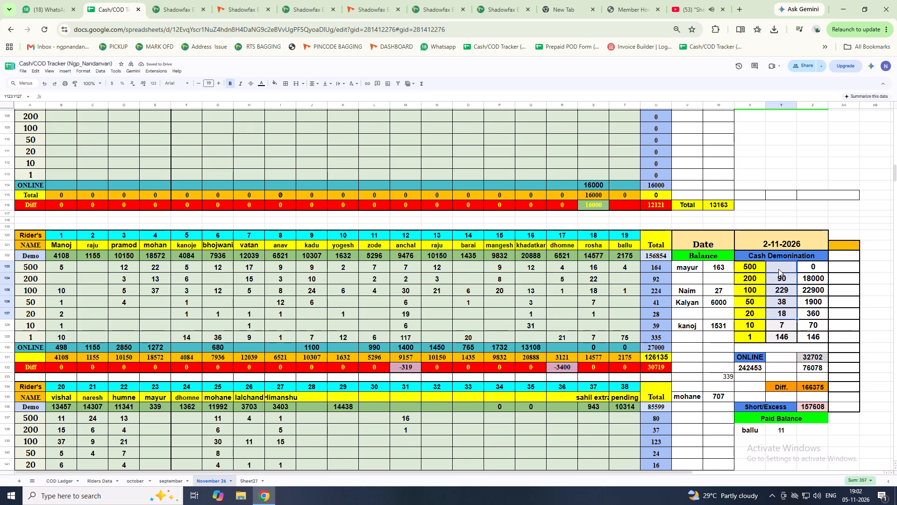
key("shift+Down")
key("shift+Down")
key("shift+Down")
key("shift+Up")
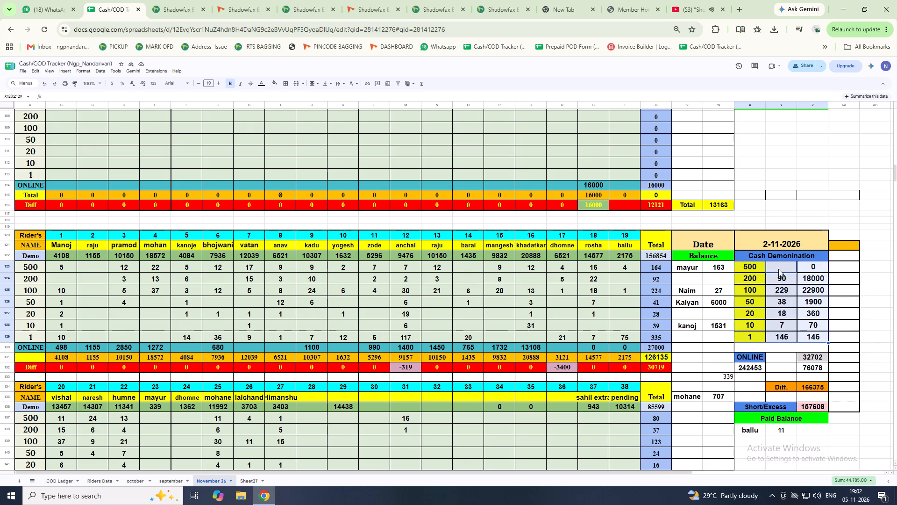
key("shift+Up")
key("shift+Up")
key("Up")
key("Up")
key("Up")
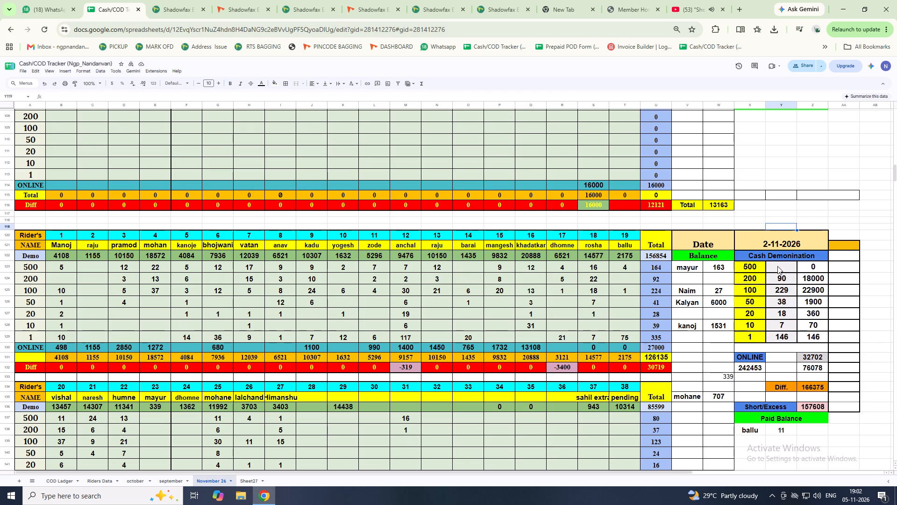
Clear the note and coin counts from 500 down to 1 in the pasted block's Cash Demonination table, range Y123:Y129.
left_click(779, 266)
key("shift+Down")
key("shift+Down")
key("shift+Down")
key("shift+Down")
key("shift+Down")
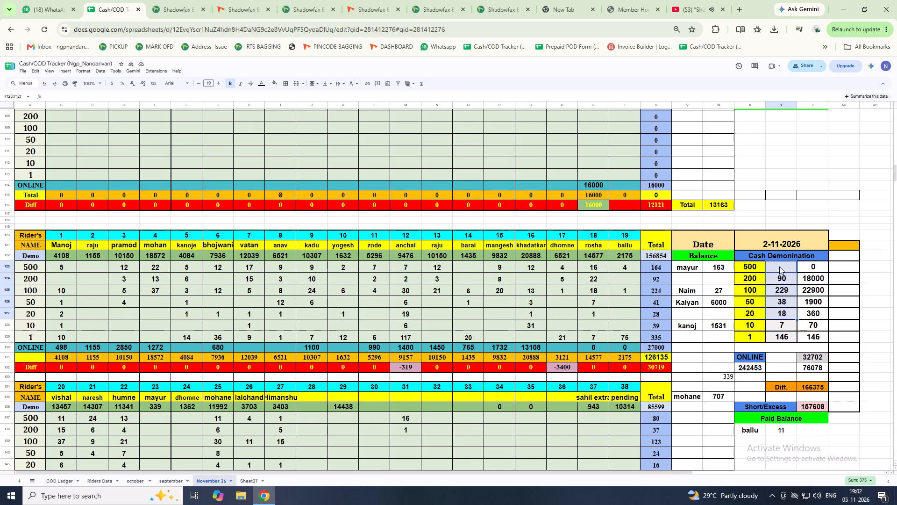
key("shift+Down")
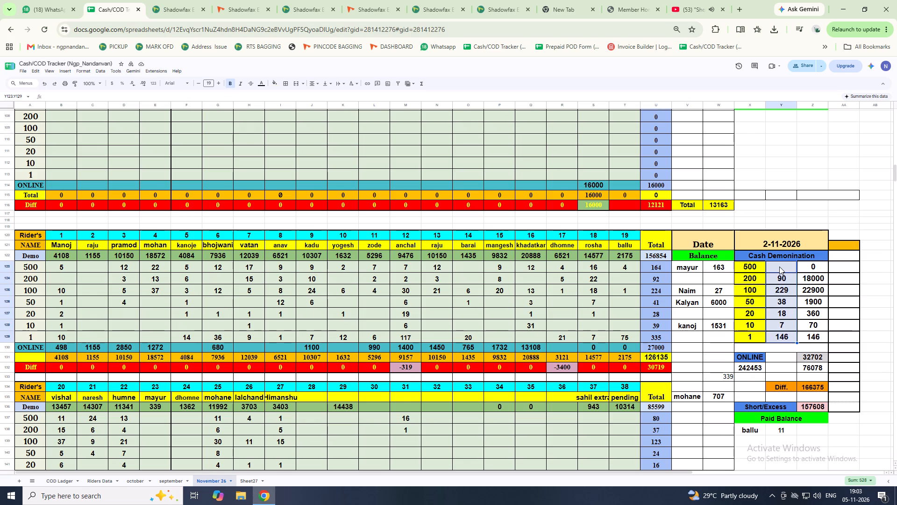
key("Delete")
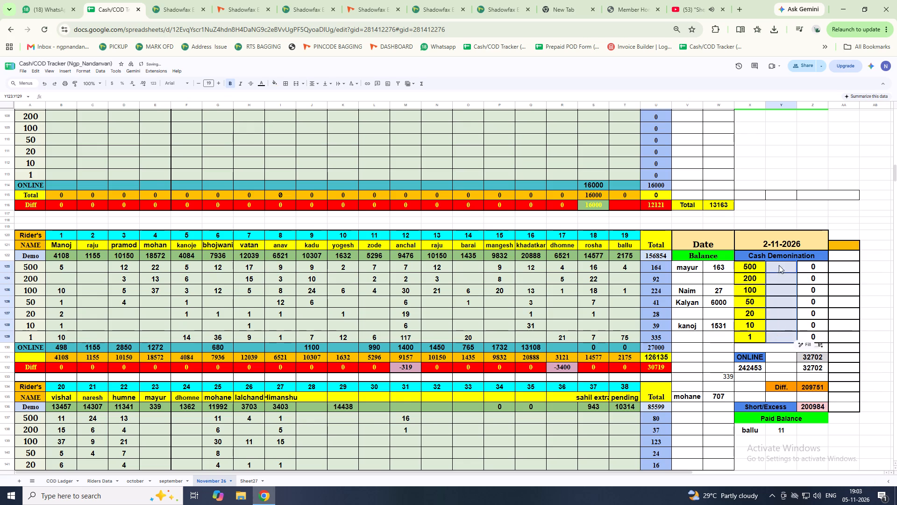
Clear all names and amounts from the pasted block's Balance list, range V123:W138.
left_click(685, 268)
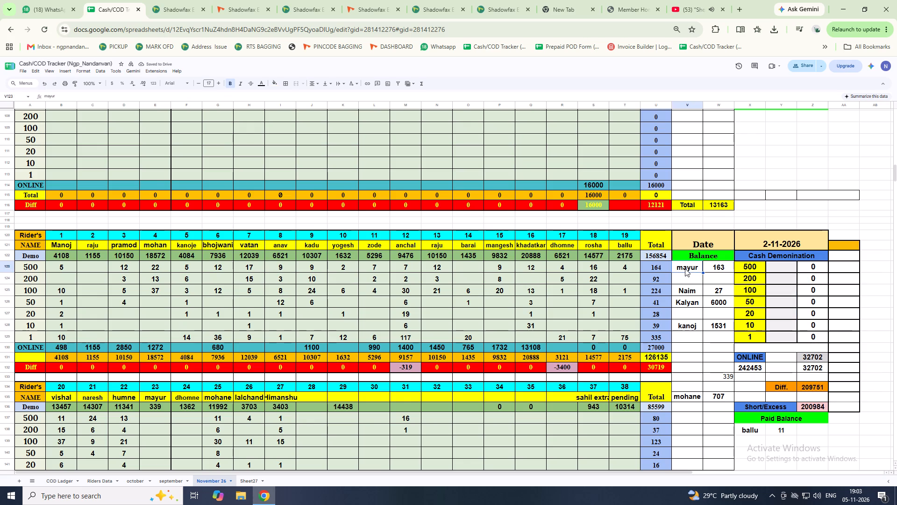
key("shift+Right")
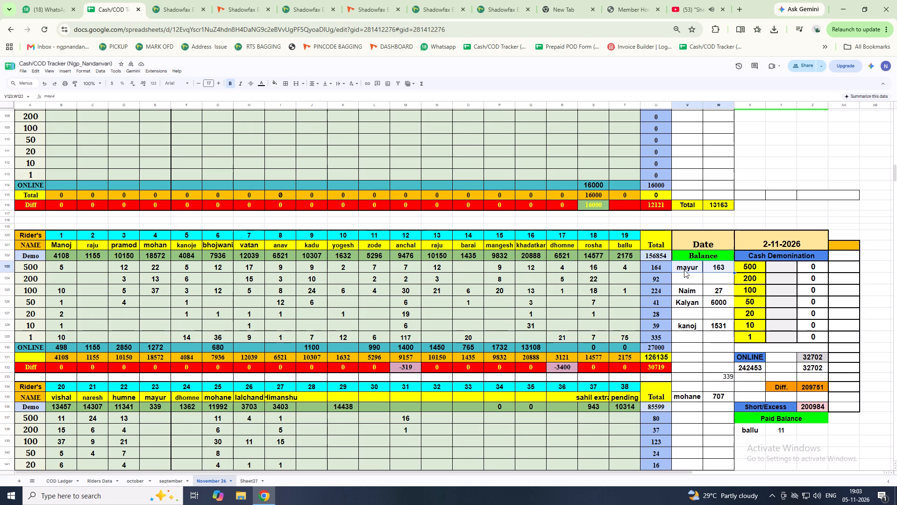
key("shift+Down")
key("shift+Down")
key("shift+Down")
key("shift+Down")
key("shift+Down")
key("shift+Down")
key("shift+Down")
key("shift+Down")
key("shift+Down")
key("shift+Down")
key("shift+Down")
key("shift+Down")
key("shift+Down")
key("shift+Down")
key("shift+Down")
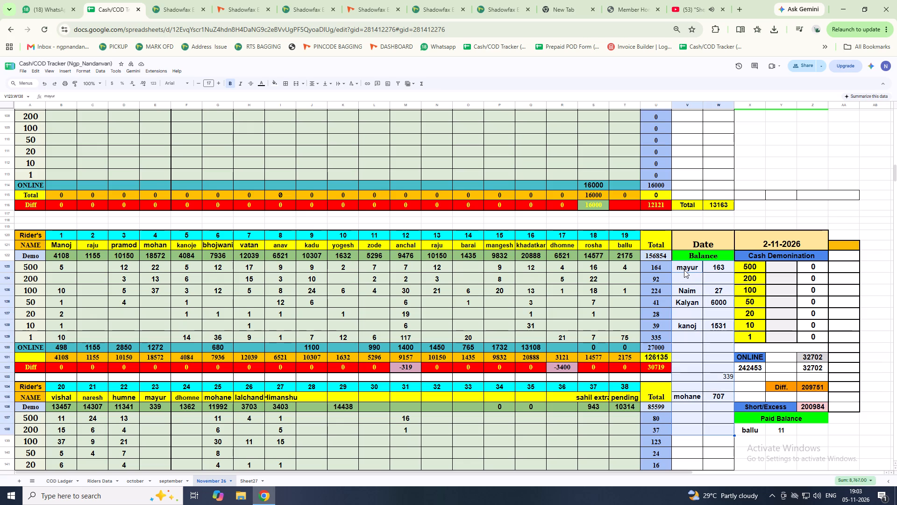
key("Delete")
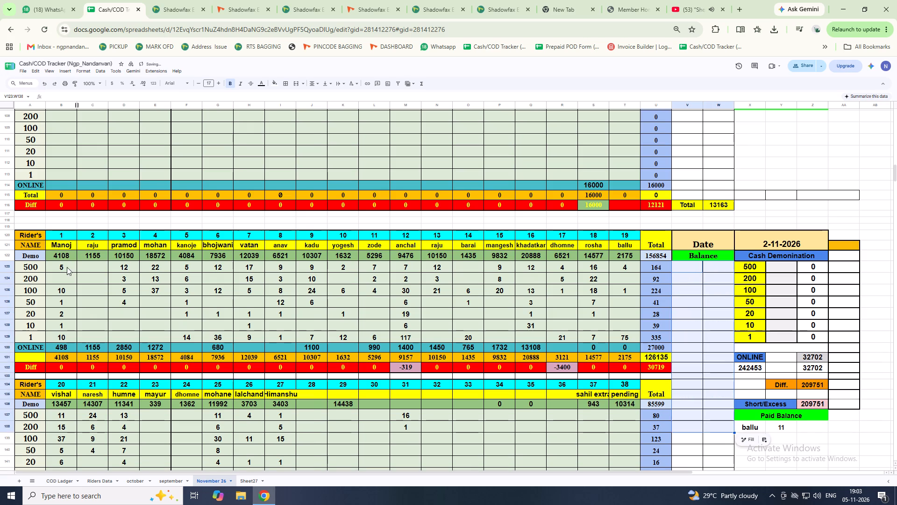
Clear the names, Demo amounts and denomination counts of riders 1 to 19 in the pasted block, range B121:T129.
left_click(55, 246)
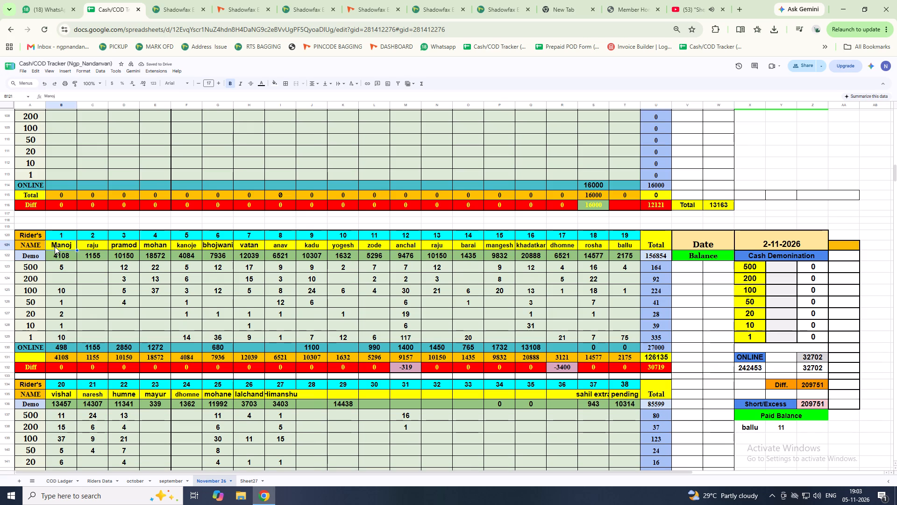
key("shift+Right")
key("shift+Right")
key("shift+Right")
key("shift+Right")
key("shift+Right")
key("shift+Right")
key("shift+Right")
key("shift+Right")
key("shift+Right")
key("shift+Right")
key("shift+Right")
key("shift+Right")
key("shift+Right")
key("shift+Right")
key("shift+Right")
key("shift+Right")
key("shift+Right")
key("shift+Right")
key("shift+Right")
key("shift+Right")
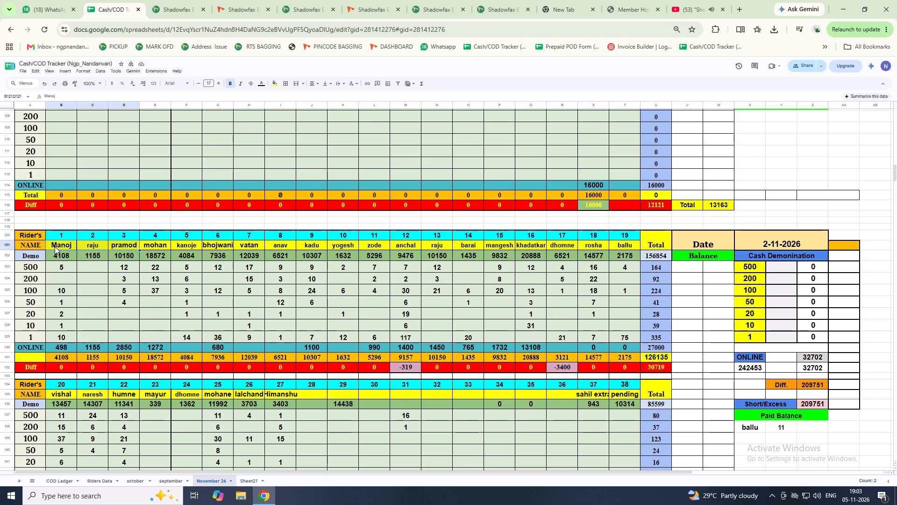
key("shift+Left")
key("shift+Left")
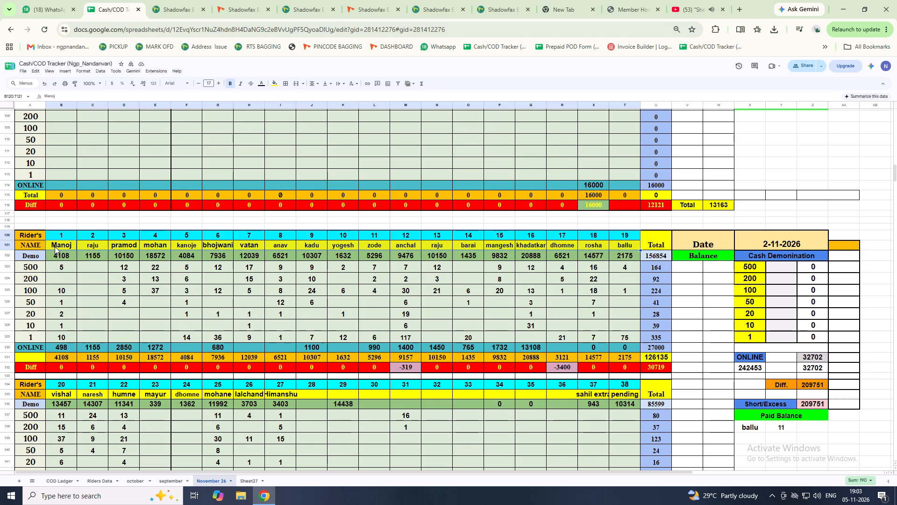
key("shift+Left")
key("shift+Right")
key("shift+Down")
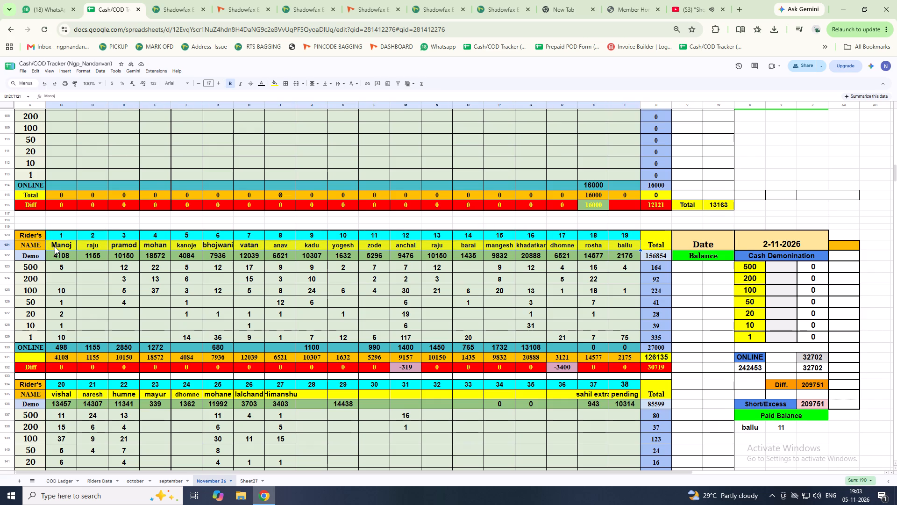
key("shift+Down")
key("shift+Down")
key("shift+Down")
key("shift+Down")
key("shift+Down")
key("shift+Down")
key("shift+Down")
key("shift+Down")
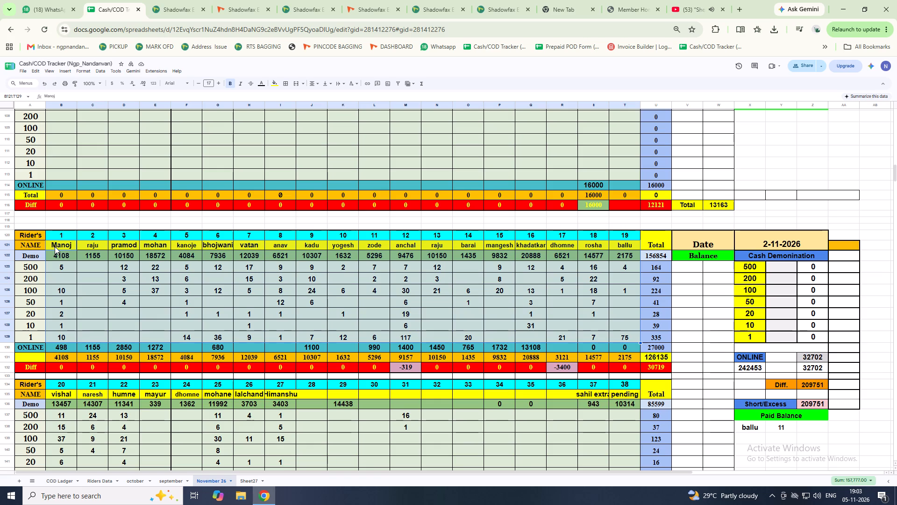
key("Delete")
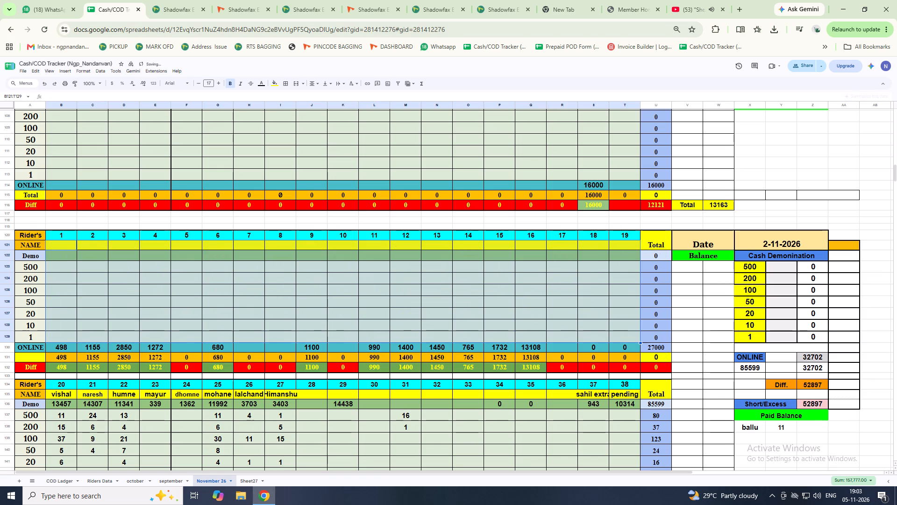
Clear the ONLINE amounts of riders 1 to 19 in the pasted block, range B130:T130.
left_click(56, 349)
key("shift+Right")
key("shift+Right")
key("shift+Right")
key("shift+Right")
key("shift+Right")
key("shift+Right")
key("shift+Right")
key("shift+Right")
key("shift+Right")
key("shift+Right")
key("shift+Right")
key("shift+Right")
key("shift+Right")
key("shift+Right")
key("shift+Right")
key("shift+Right")
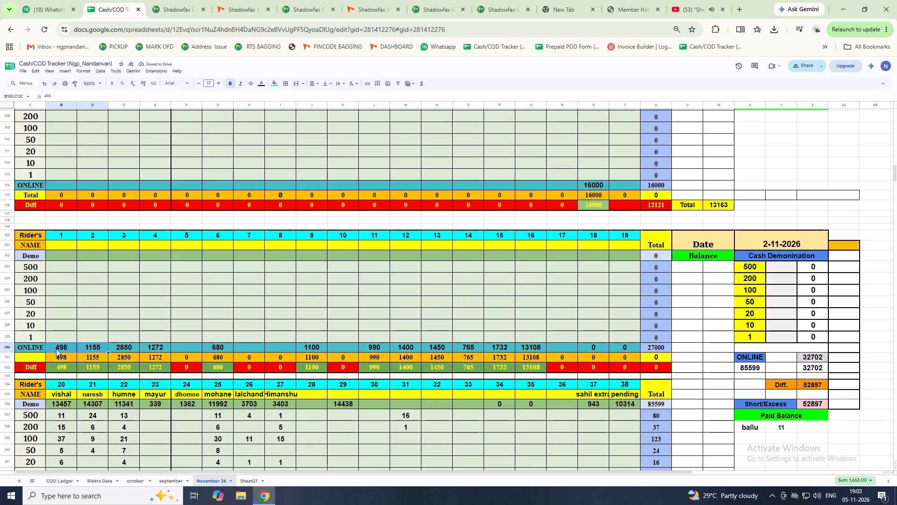
key("shift+Right")
key("shift+Right")
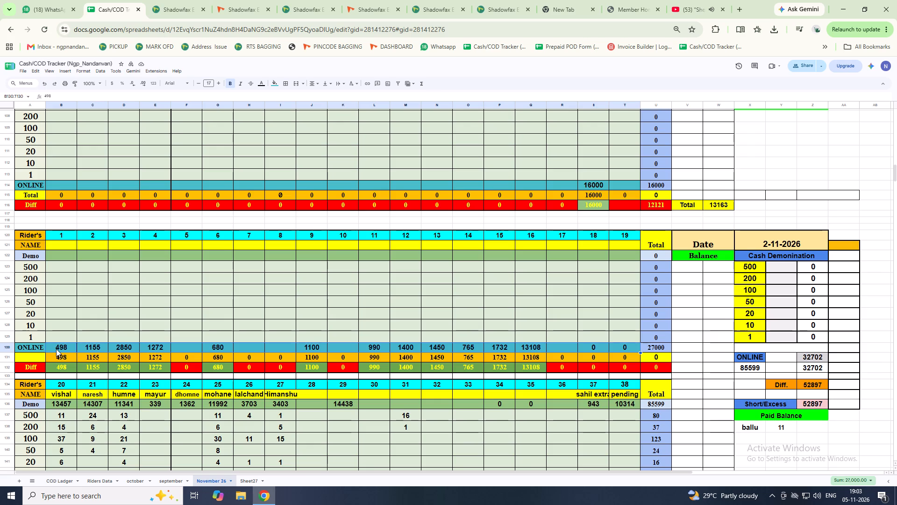
key("Delete")
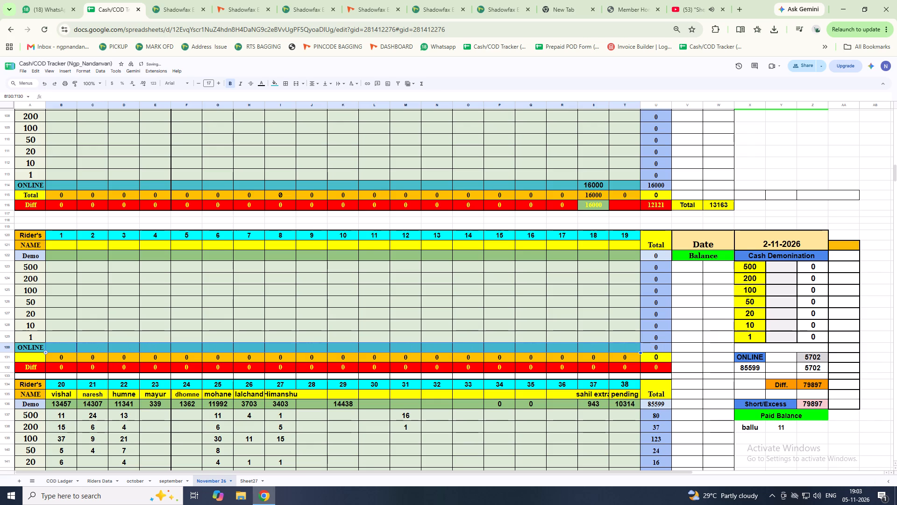
Clear the names, Demo amounts and denomination counts of riders 20 to 38 in the pasted block, range B135:T143.
scroll(53, 347, "down", 3)
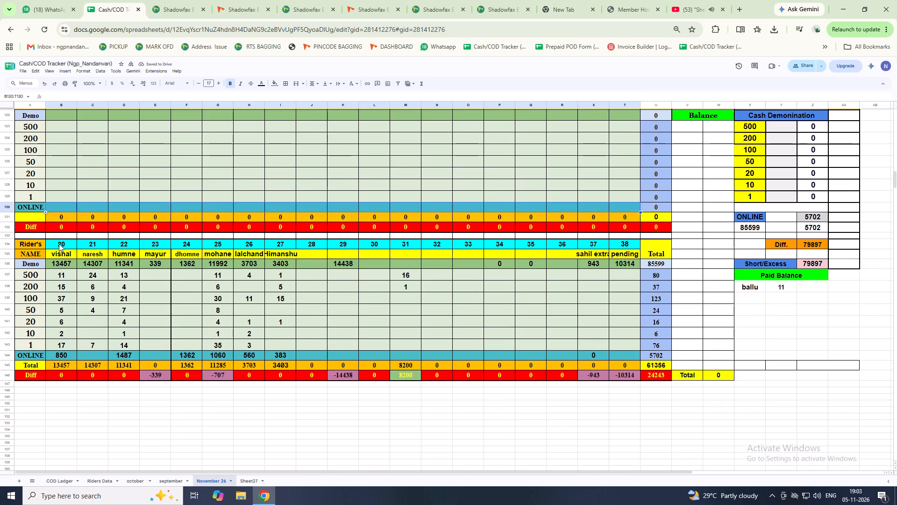
left_click(57, 252)
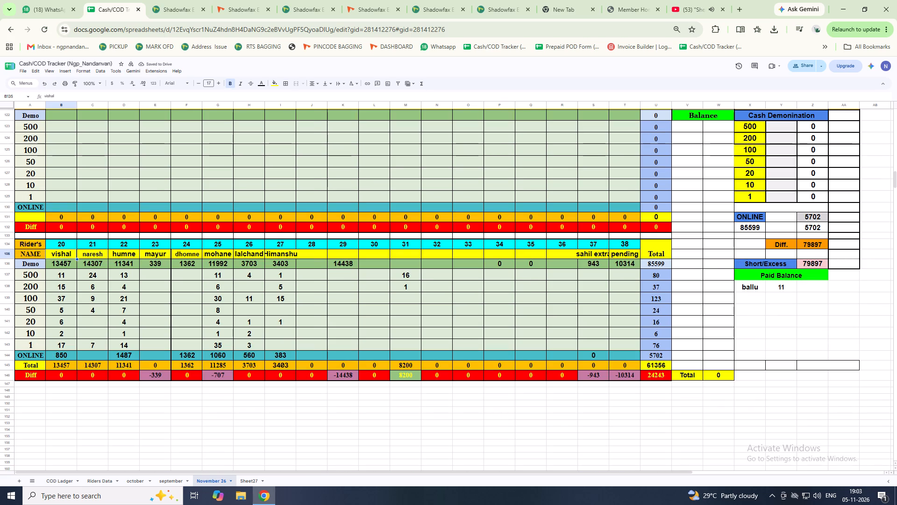
key("shift+Right")
key("shift+Right")
key("shift+Right")
key("shift+Right")
key("shift+Right")
key("shift+Right")
key("shift+Right")
key("shift+Right")
key("shift+Right")
key("shift+Right")
key("shift+Right")
key("shift+Right")
key("shift+Right")
key("shift+Right")
key("shift+Right")
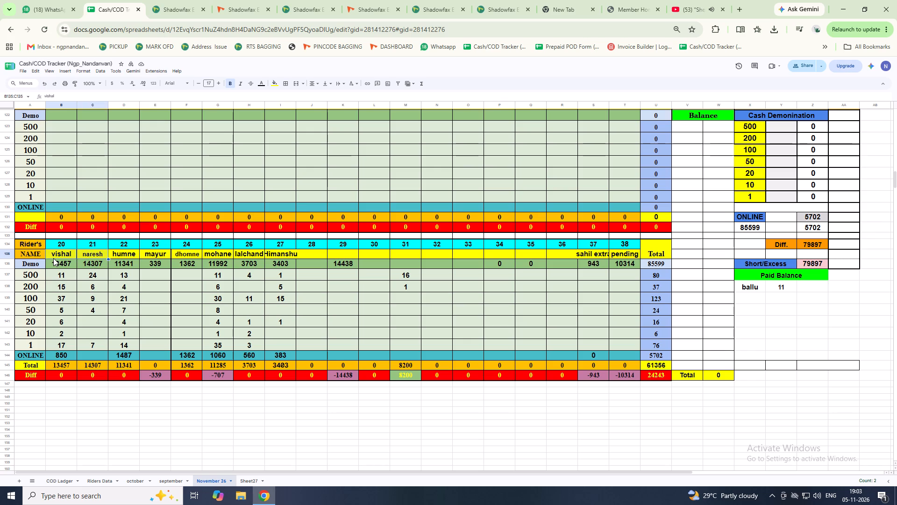
key("shift+Right")
key("shift+Right")
key("shift+Right")
key("shift+Right")
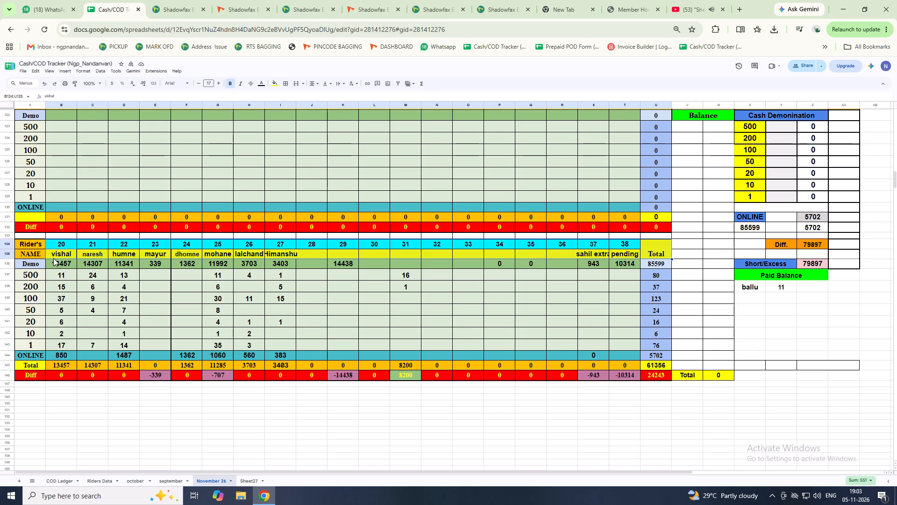
key("shift+Left")
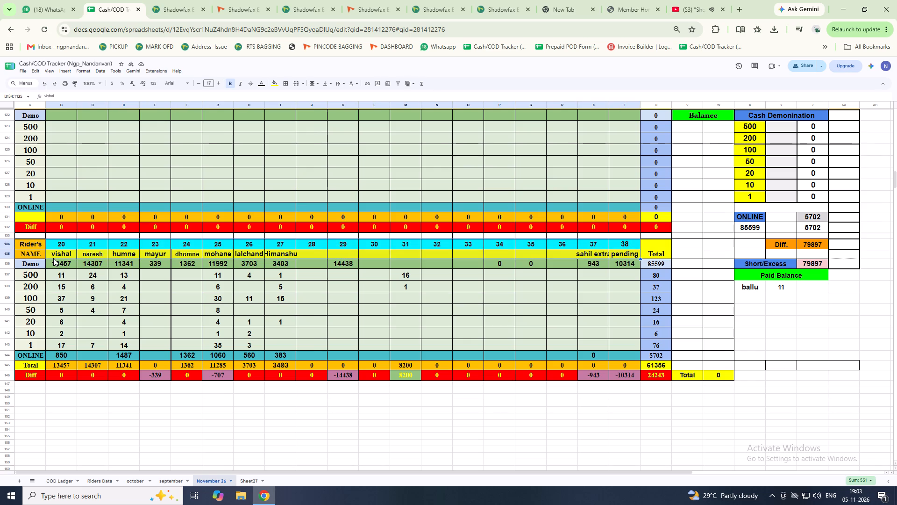
key("shift+Down")
key("shift+Down")
key("shift+Down")
key("shift+Down")
key("shift+Down")
key("shift+Down")
key("shift+Down")
key("shift+Down")
key("shift+Down")
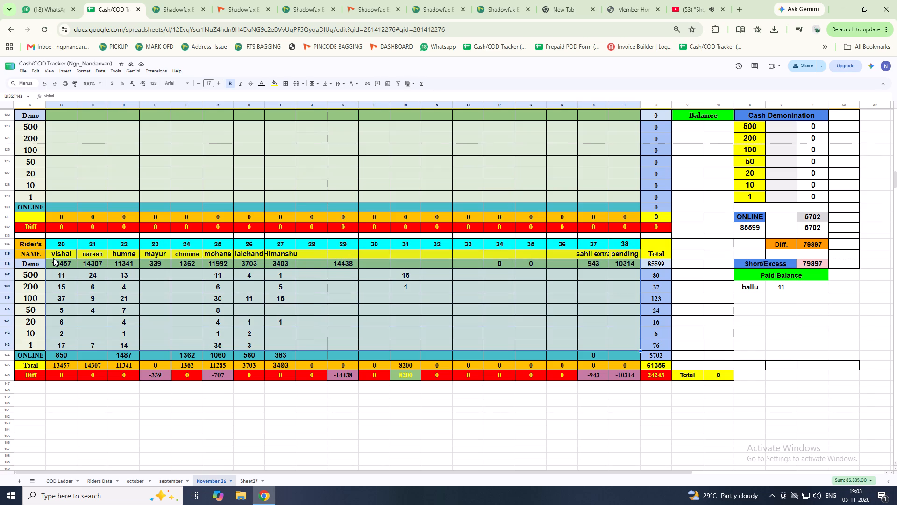
key("Delete")
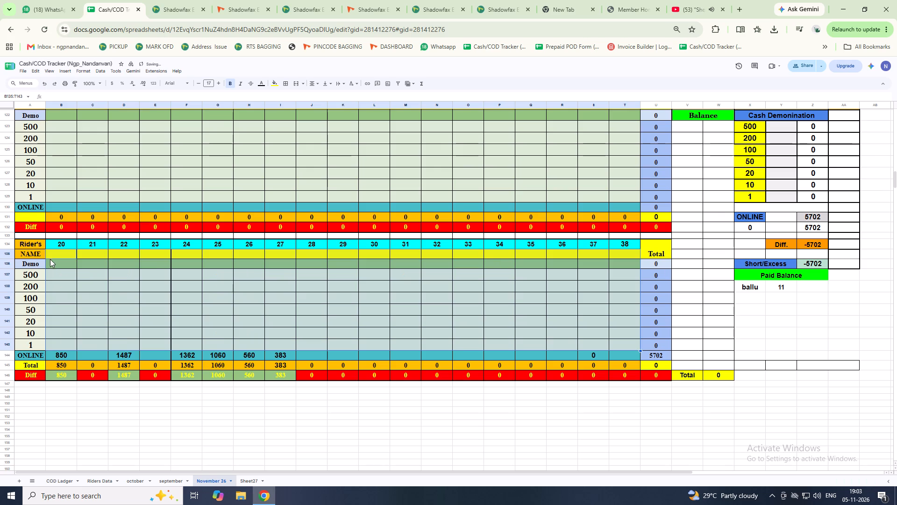
Clear the ONLINE amounts of riders 20 to 38 in the pasted block, range B144:T144.
left_click(54, 353)
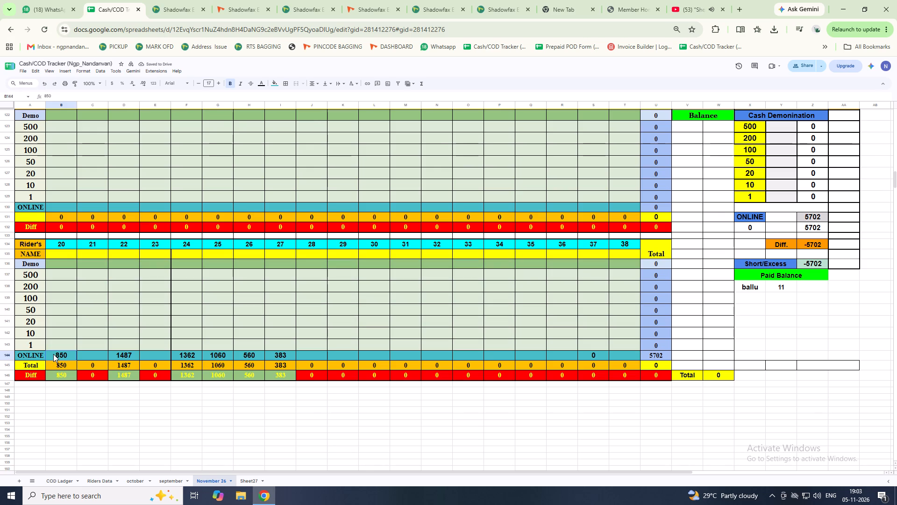
key("shift+Right")
key("shift+Right")
key("shift+Right")
key("shift+Right")
key("shift+Right")
key("shift+Right")
key("shift+Right")
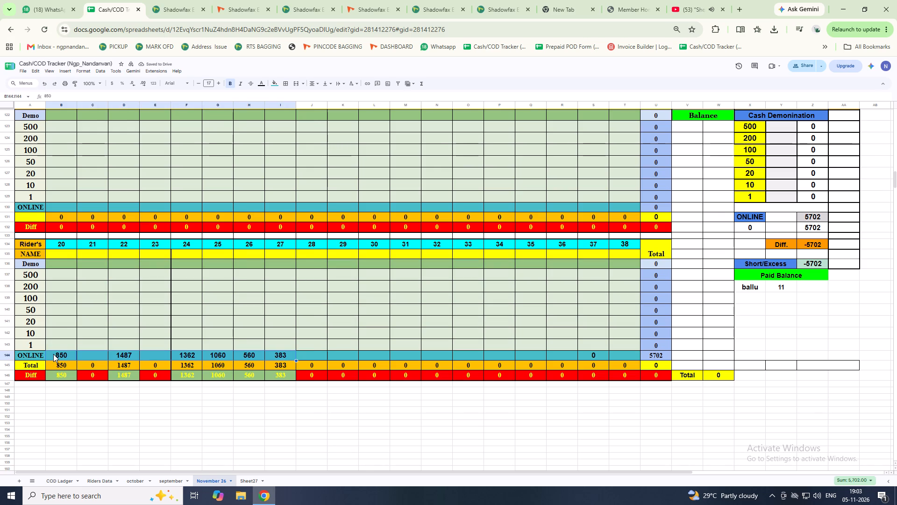
key("shift+Right")
key("shift+Right")
key("shift+Right")
key("shift+Right")
key("shift+Right")
key("shift+Right")
key("shift+Right")
key("shift+Right")
key("shift+Right")
key("shift+Right")
key("shift+Right")
key("shift+Right")
key("shift+Right")
key("shift+Right")
key("shift+Right")
key("shift+Right")
key("shift+Right")
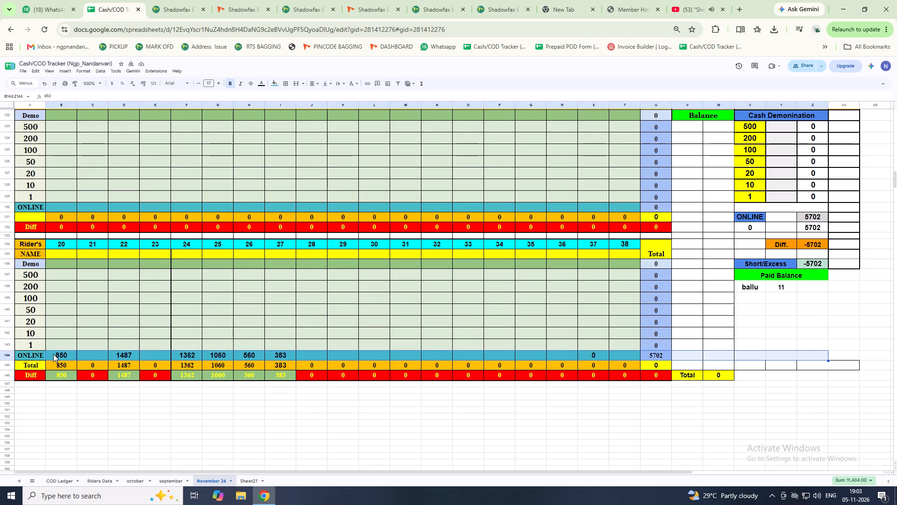
key("shift+Left")
key("shift+Left")
key("shift+Left")
key("shift+Left")
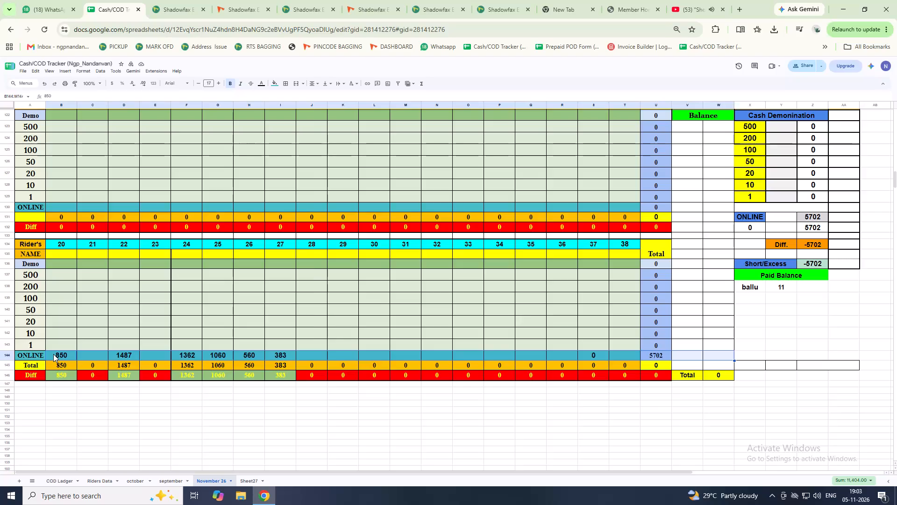
key("shift+Left")
key("shift+Left")
key("shift+Left")
key("shift+Right")
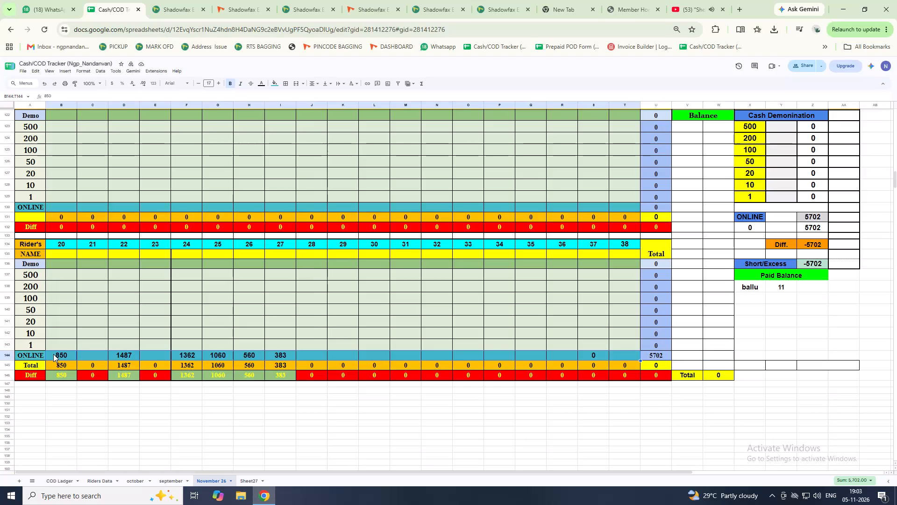
key("Delete")
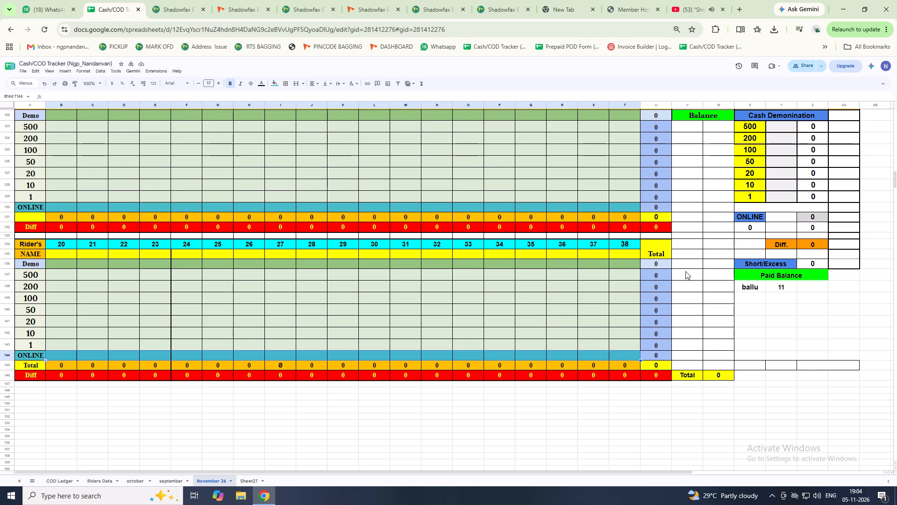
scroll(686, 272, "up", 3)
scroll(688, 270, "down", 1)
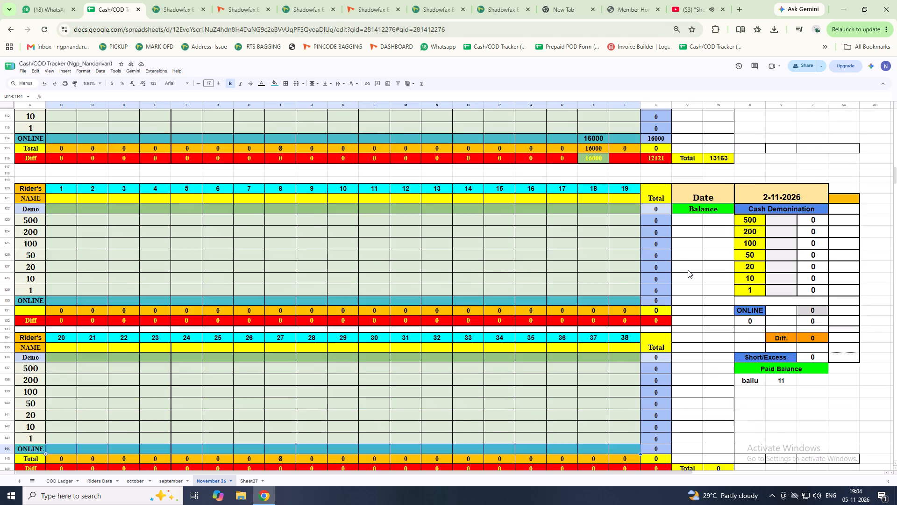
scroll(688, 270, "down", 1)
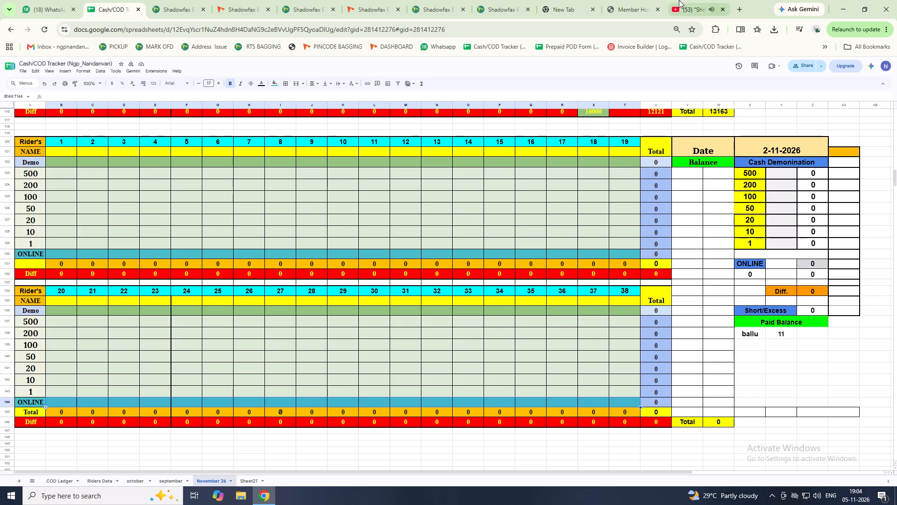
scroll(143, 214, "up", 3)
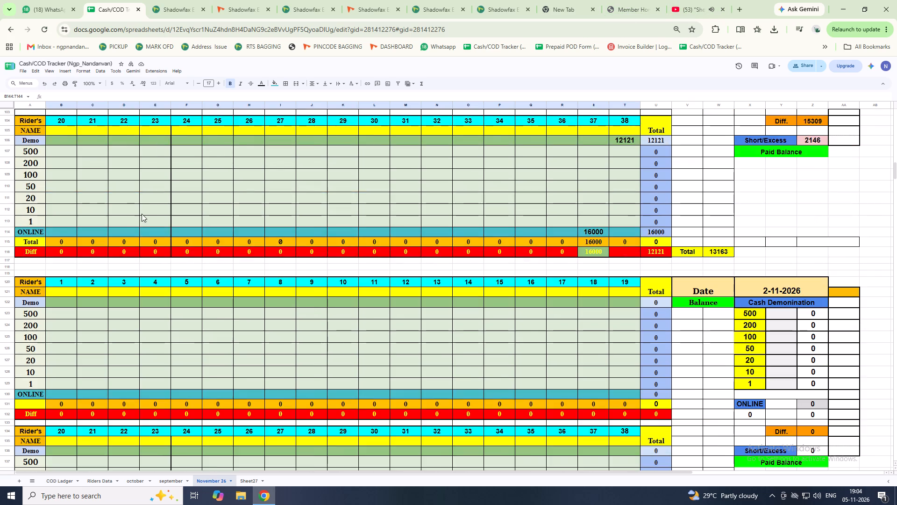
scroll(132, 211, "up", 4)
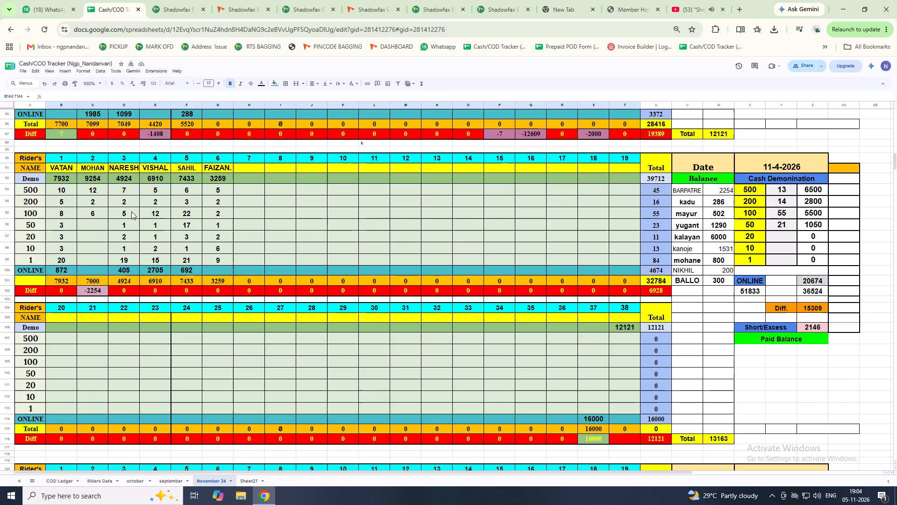
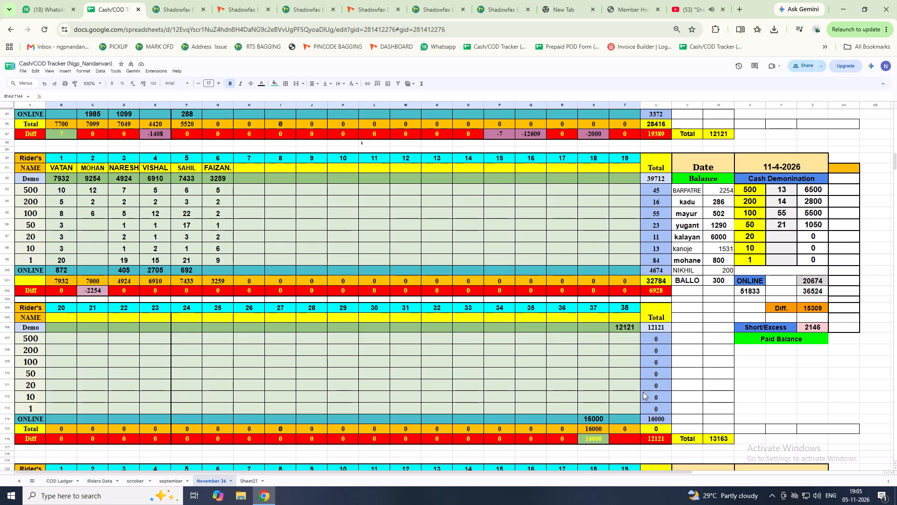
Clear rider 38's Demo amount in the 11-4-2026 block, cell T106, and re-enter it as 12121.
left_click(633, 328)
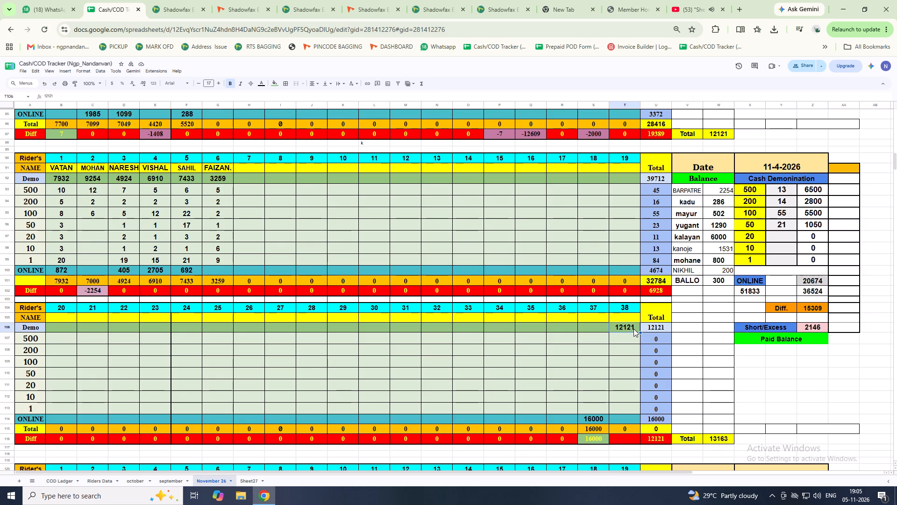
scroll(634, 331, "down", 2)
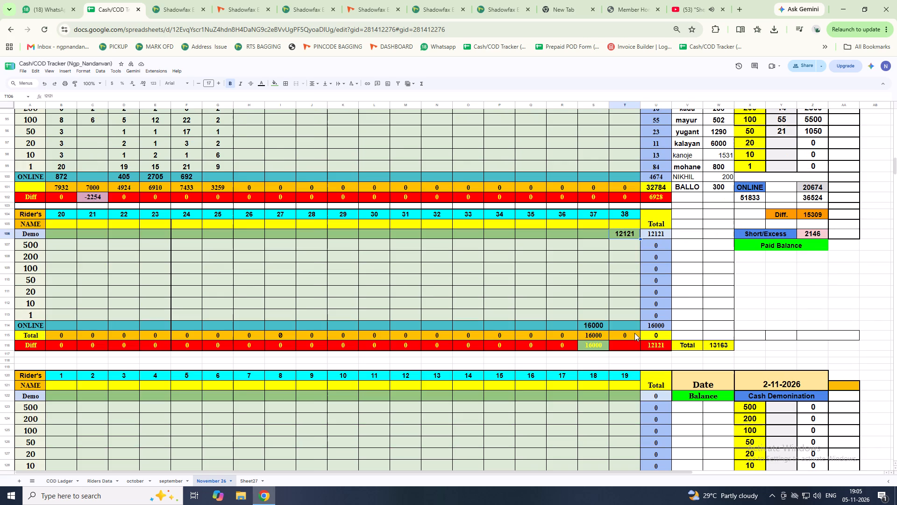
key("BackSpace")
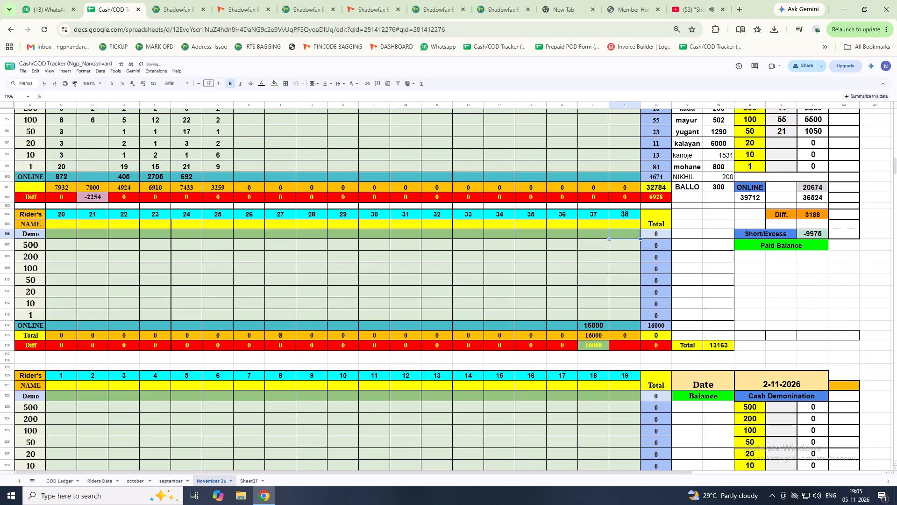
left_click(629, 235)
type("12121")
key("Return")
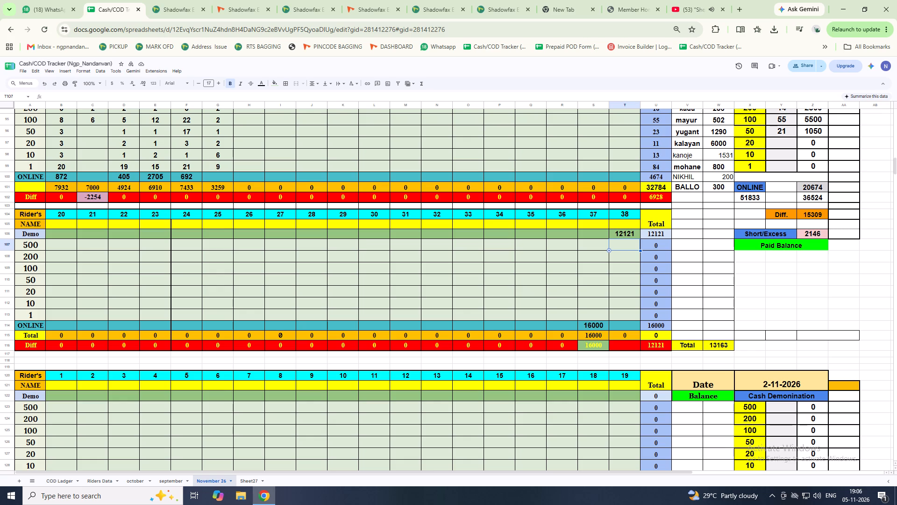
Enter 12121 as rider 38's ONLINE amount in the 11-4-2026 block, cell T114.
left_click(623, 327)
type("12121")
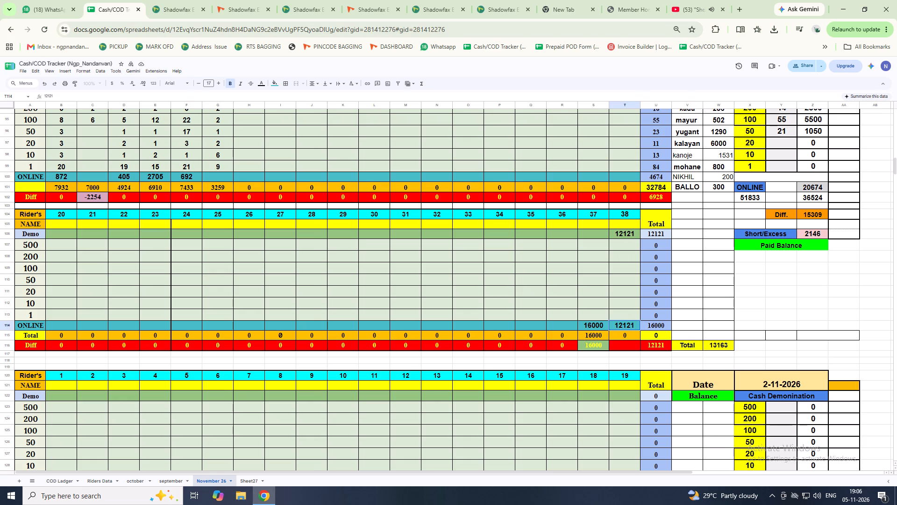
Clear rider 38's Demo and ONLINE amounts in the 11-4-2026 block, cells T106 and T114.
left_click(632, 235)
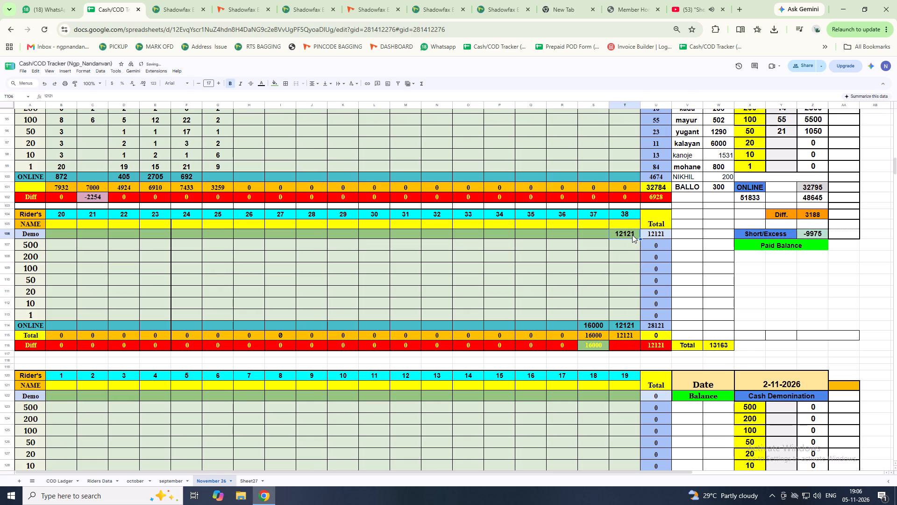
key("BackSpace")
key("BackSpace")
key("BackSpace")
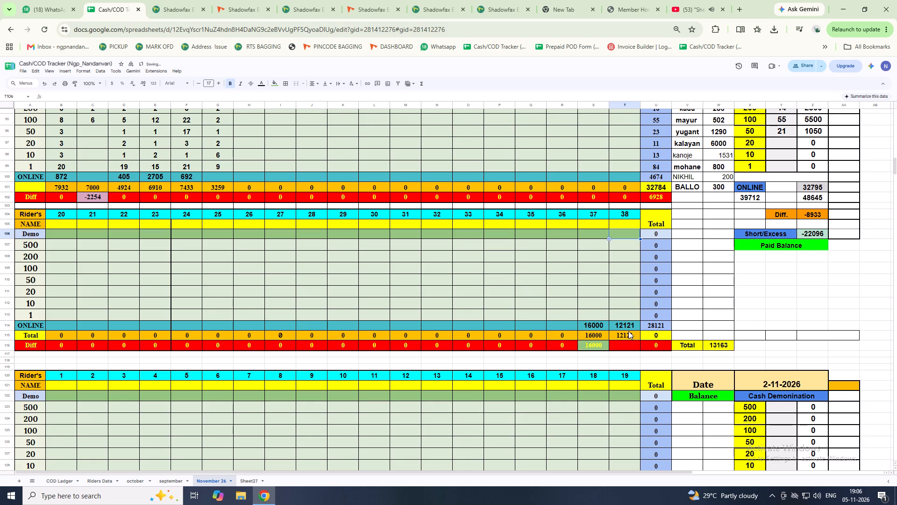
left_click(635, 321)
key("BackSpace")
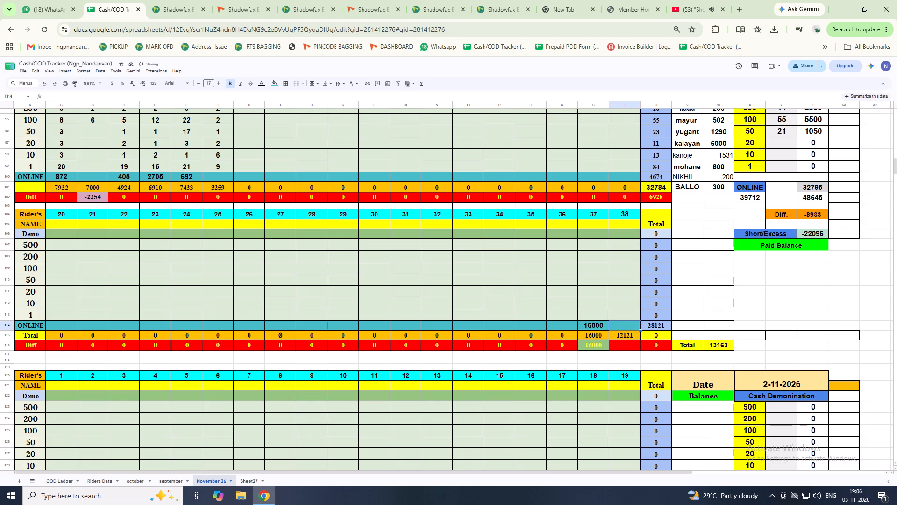
Copy rider 38's column from the previous day's block, T76:T87, and paste it into the 11-4-2026 block at T105:T116.
scroll(639, 321, "up", 2)
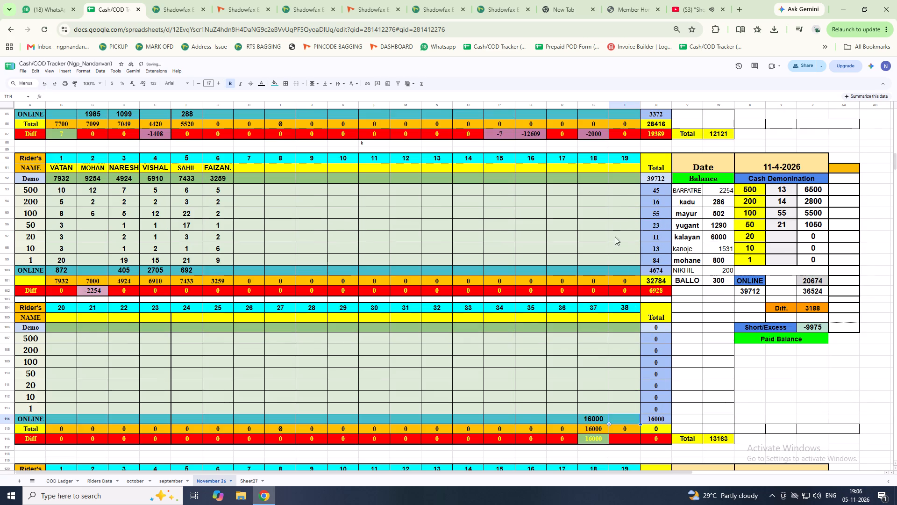
scroll(621, 172, "up", 4)
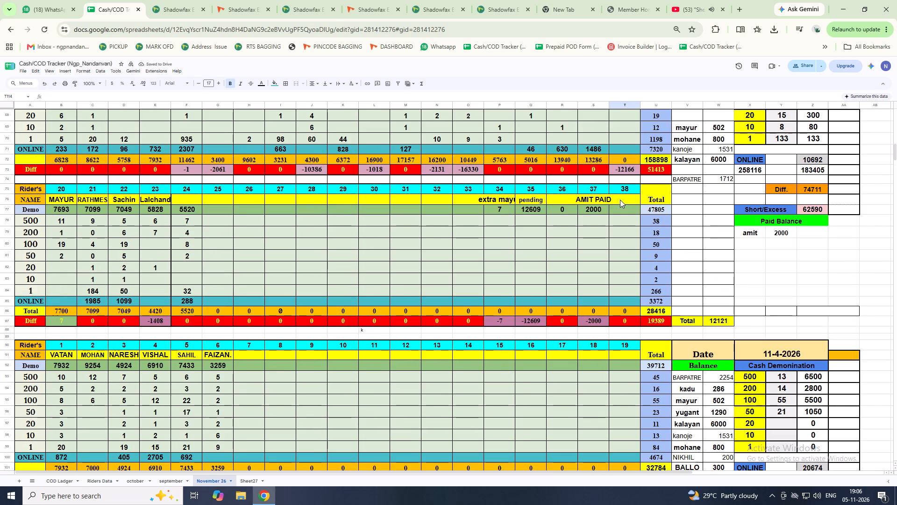
left_click(620, 199)
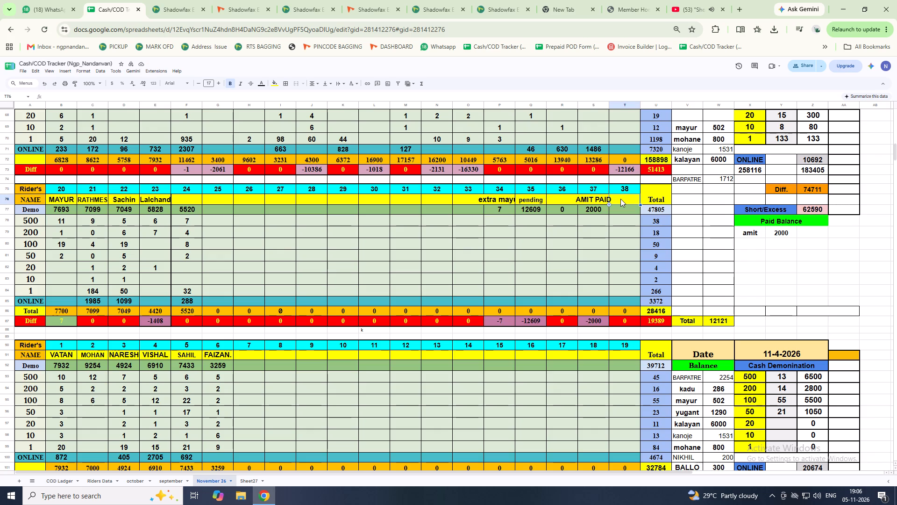
key("shift+Down")
key("shift+Down")
key("shift+Down")
key("shift+Down")
key("shift+Down")
key("shift+Down")
key("shift+Down")
key("shift+Down")
key("shift+Down")
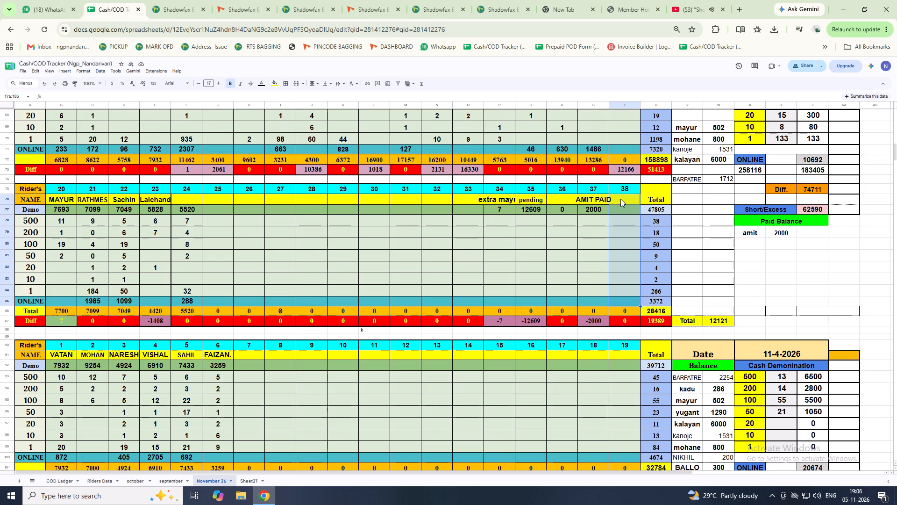
key("shift+Down")
key("shift+Down")
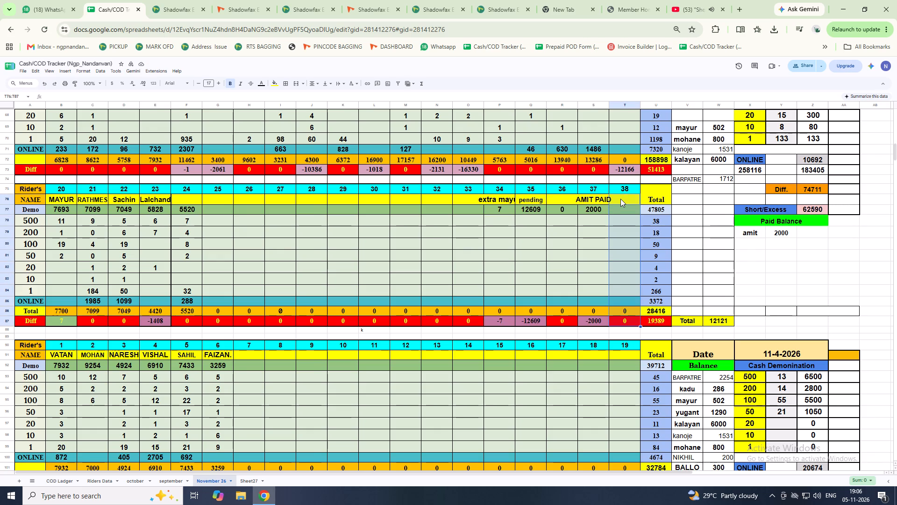
key("ctrl+c")
scroll(619, 202, "down", 4)
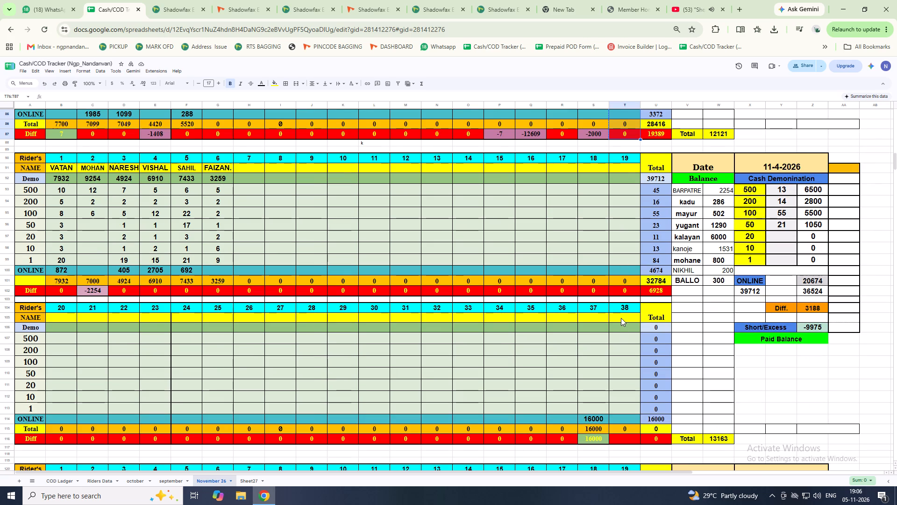
left_click(620, 318)
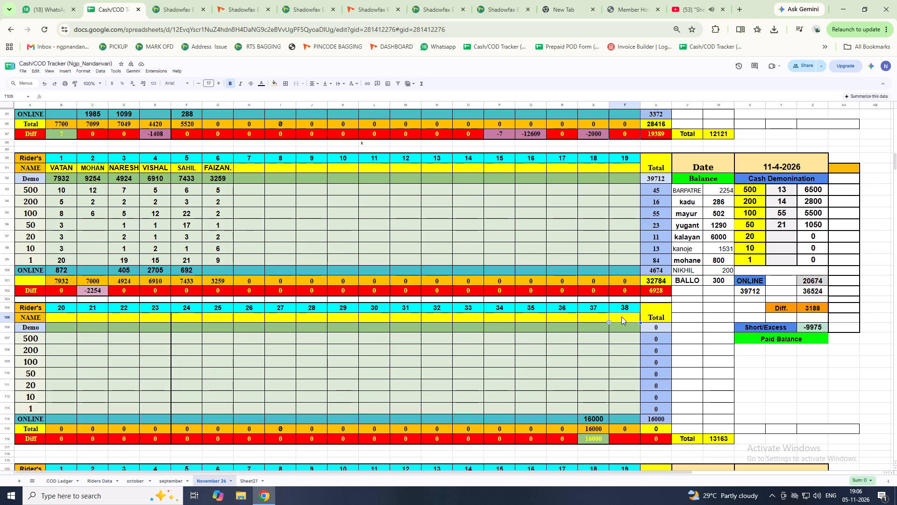
key("ctrl+v")
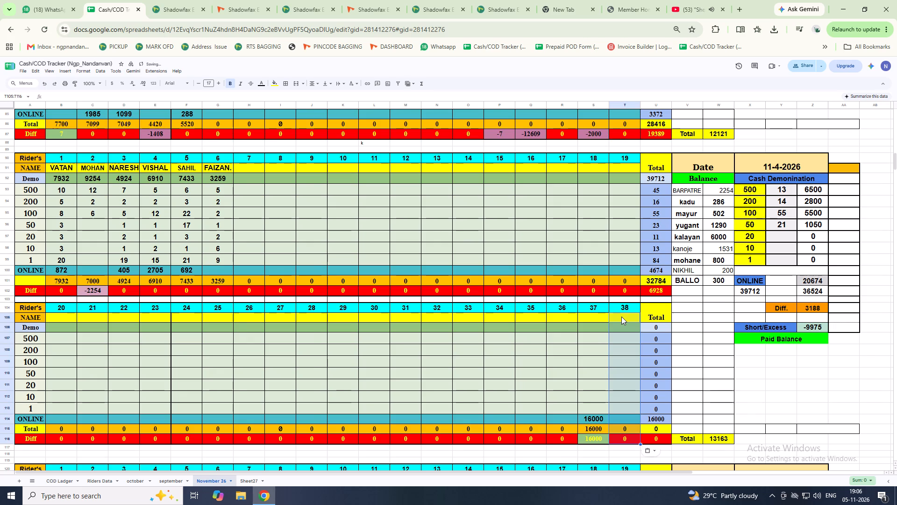
key("Return")
Enter 12121 as rider 38's Demo amount in the 11-4-2026 block, cell T106.
left_click(588, 339)
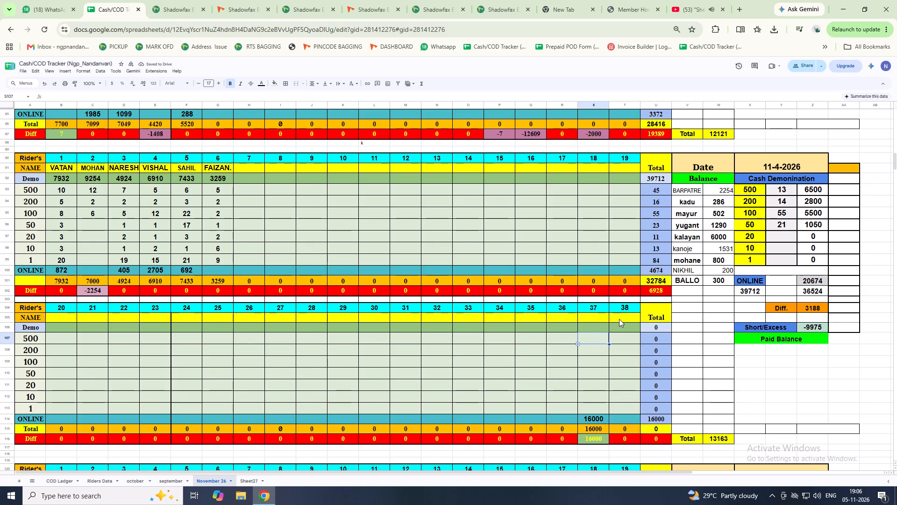
left_click(614, 329)
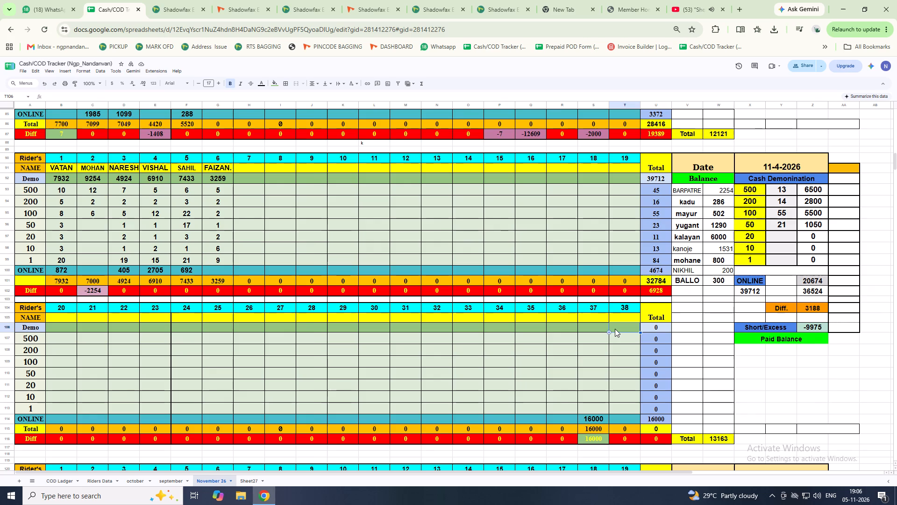
type("12121")
key("Return")
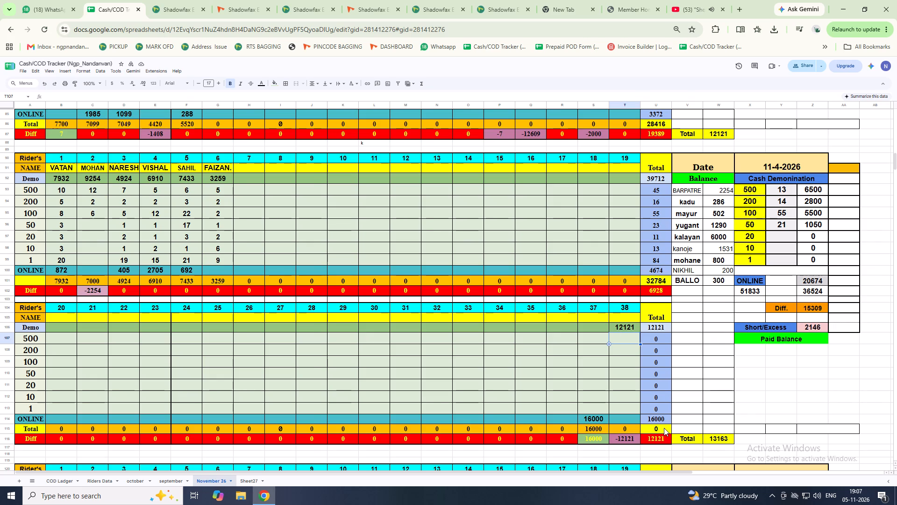
Change rider 38's Demo amount in T106 into the formula =12121+200.
scroll(667, 465, "up", 1)
scroll(667, 468, "down", 1)
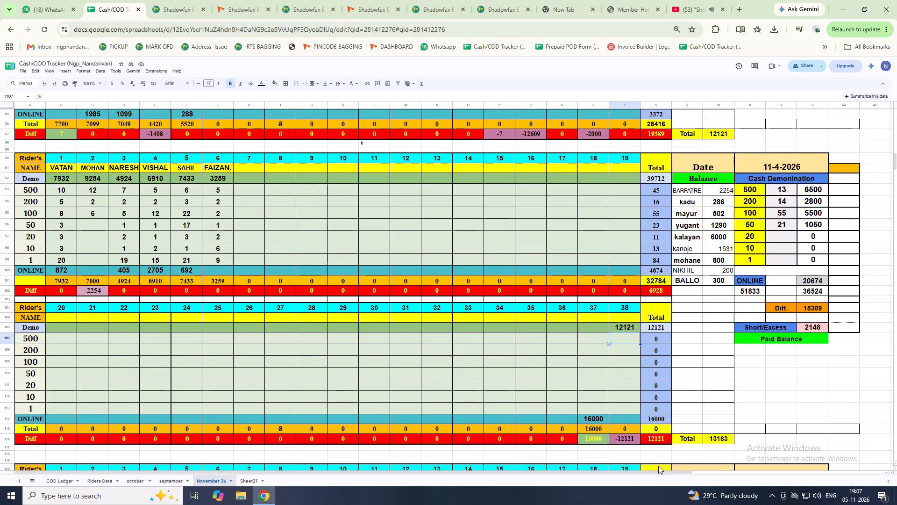
left_click(631, 438)
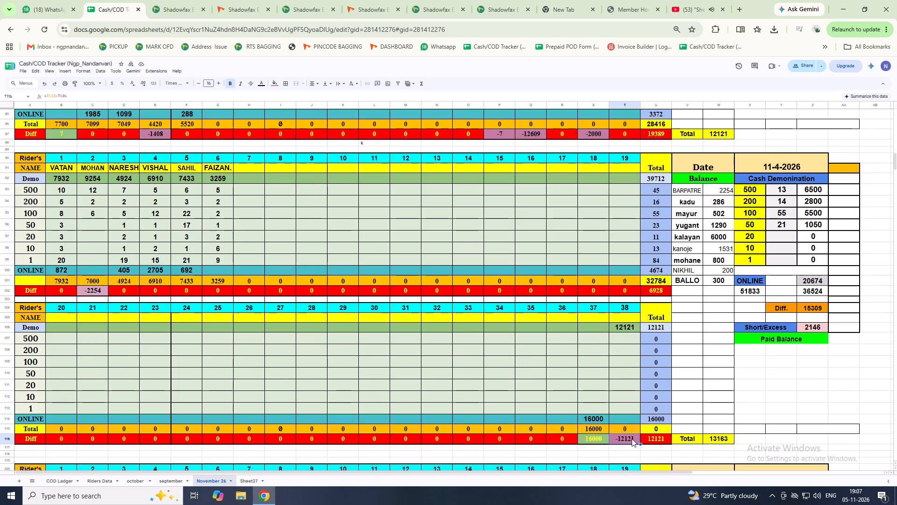
left_click(634, 324)
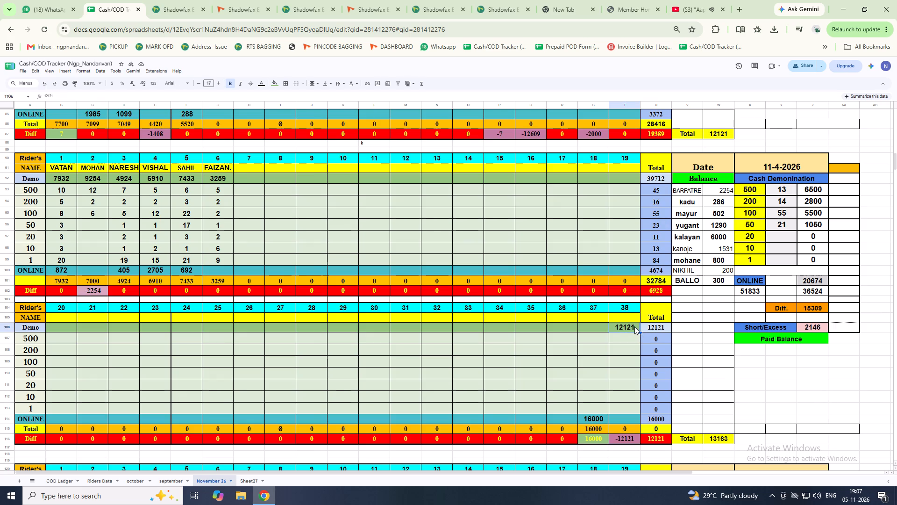
left_click(634, 326)
double_click(634, 327)
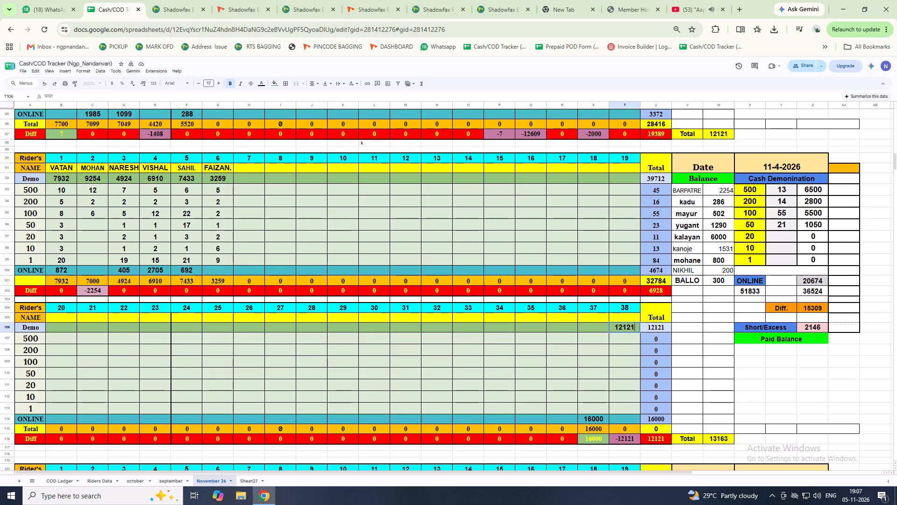
double_click(634, 327)
left_click(612, 326)
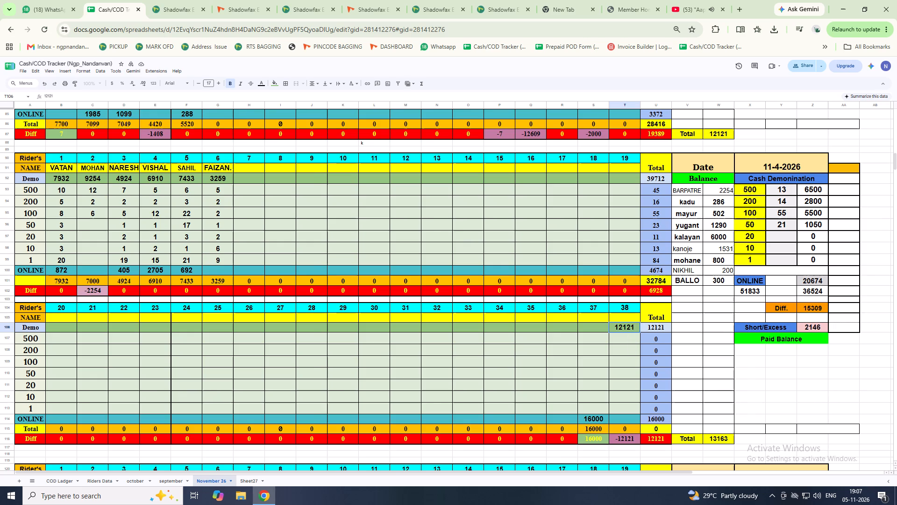
key("equal")
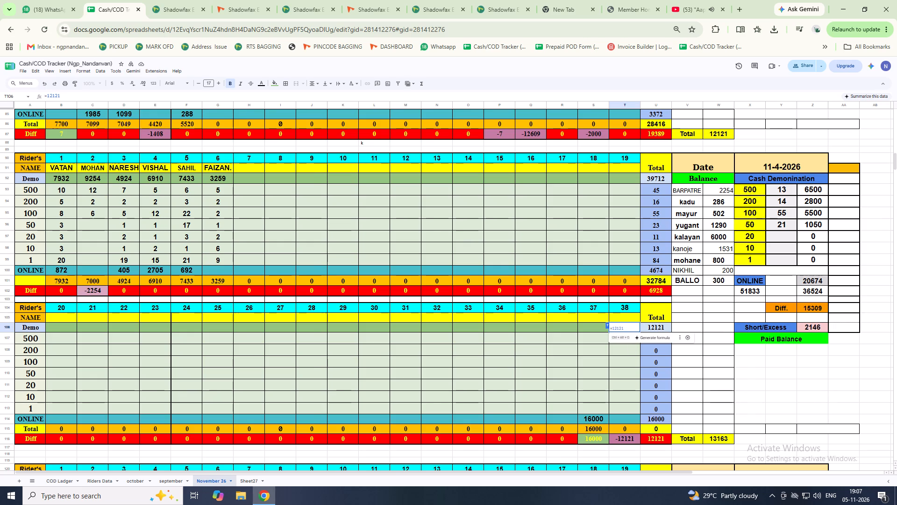
left_click(623, 328)
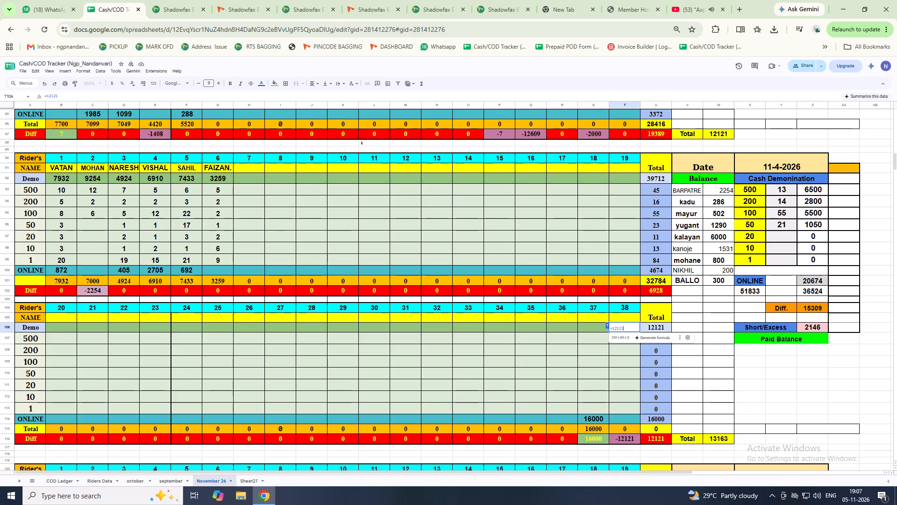
key("plus")
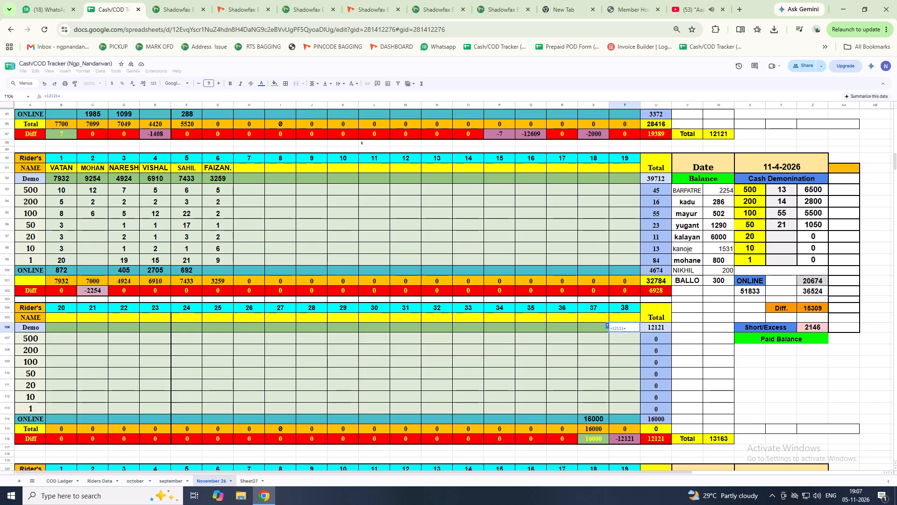
type("200")
key("Return")
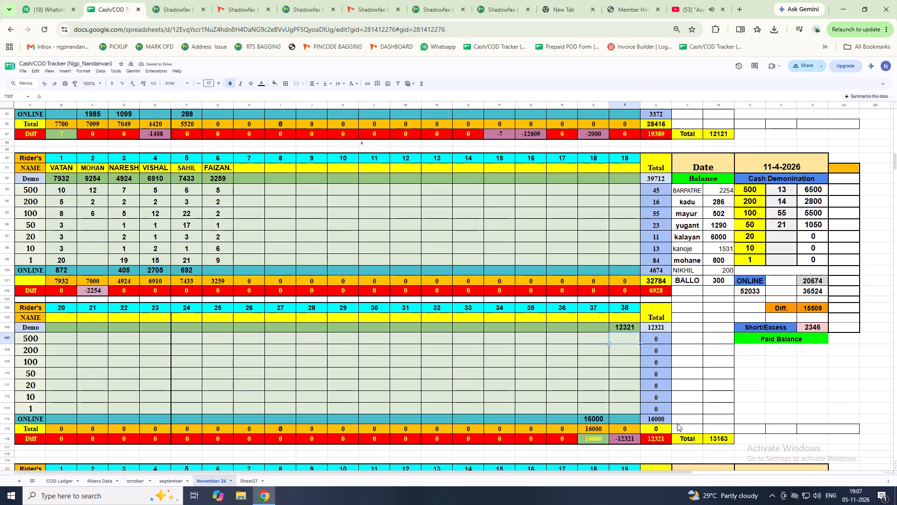
Delete NIKHIL's amount from the Balance list of the 11-4-2026 block, cell W100.
scroll(676, 423, "down", 1)
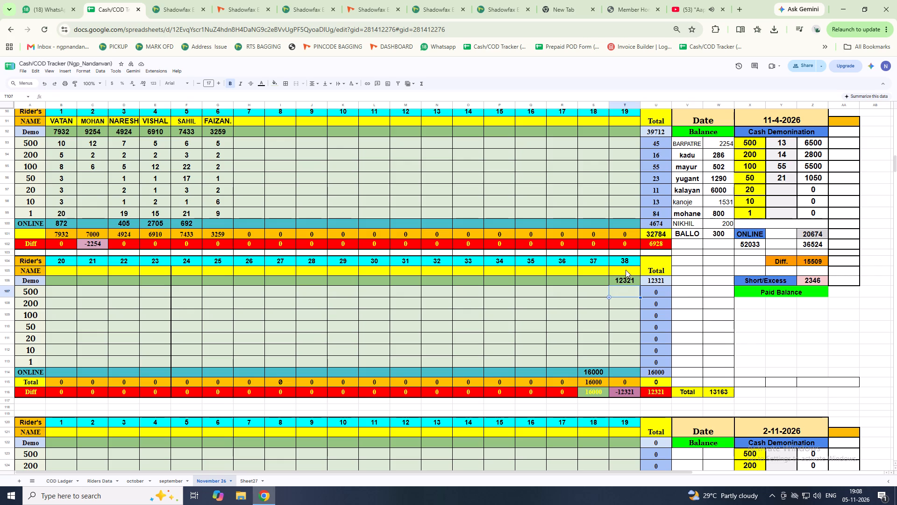
left_click(726, 222)
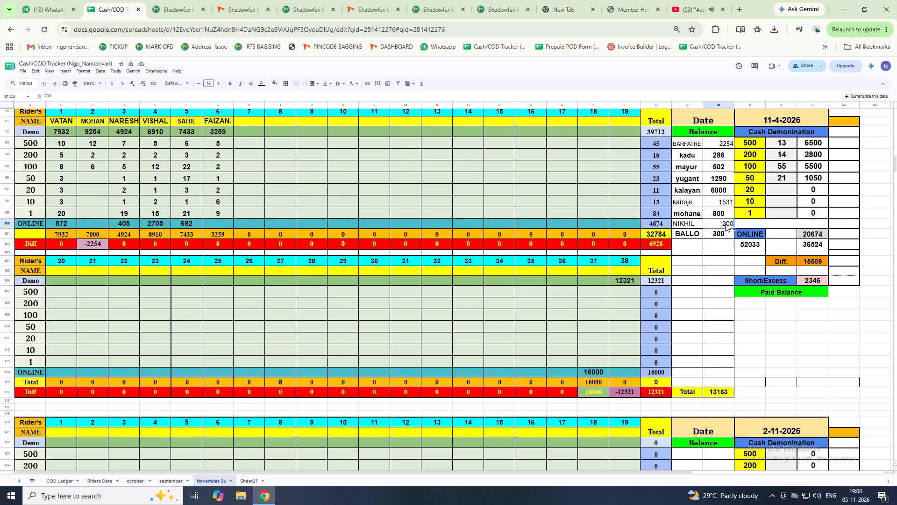
key("Delete")
Delete BALLO's amount from the Balance list of the 11-4-2026 block, cell W101.
left_click(720, 233)
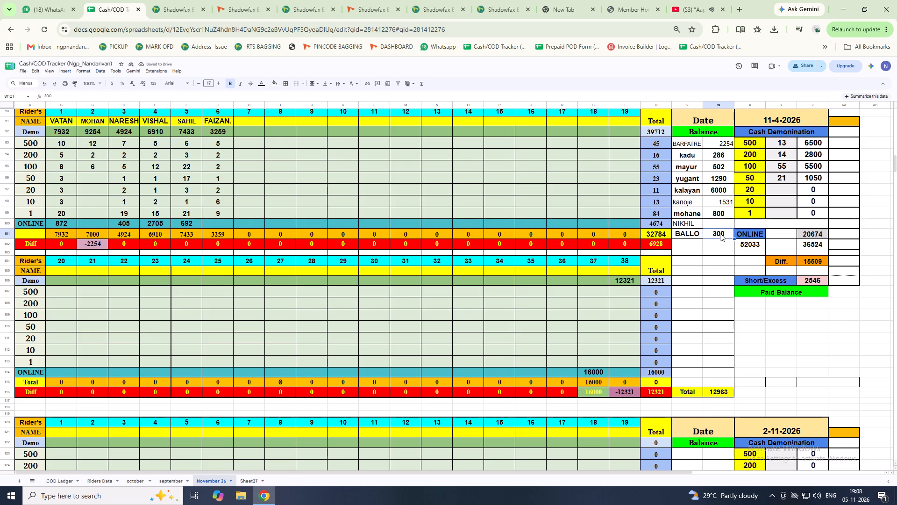
key("Delete")
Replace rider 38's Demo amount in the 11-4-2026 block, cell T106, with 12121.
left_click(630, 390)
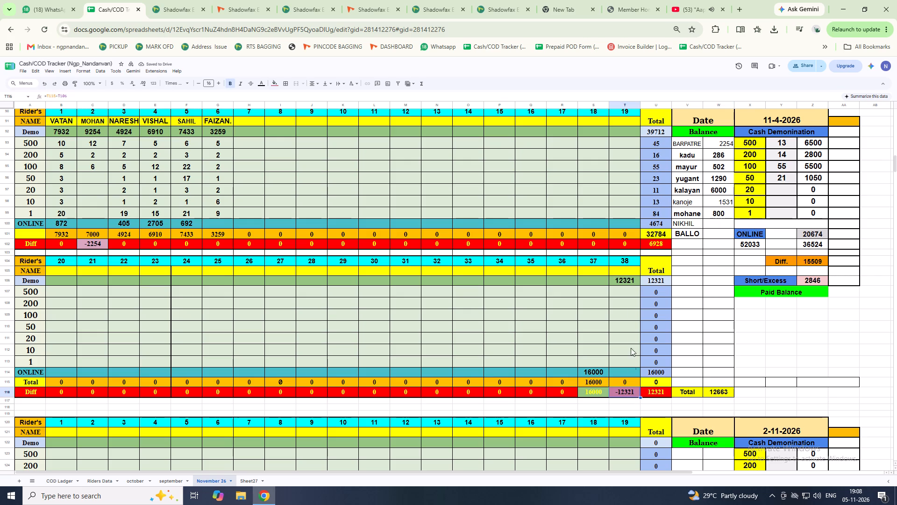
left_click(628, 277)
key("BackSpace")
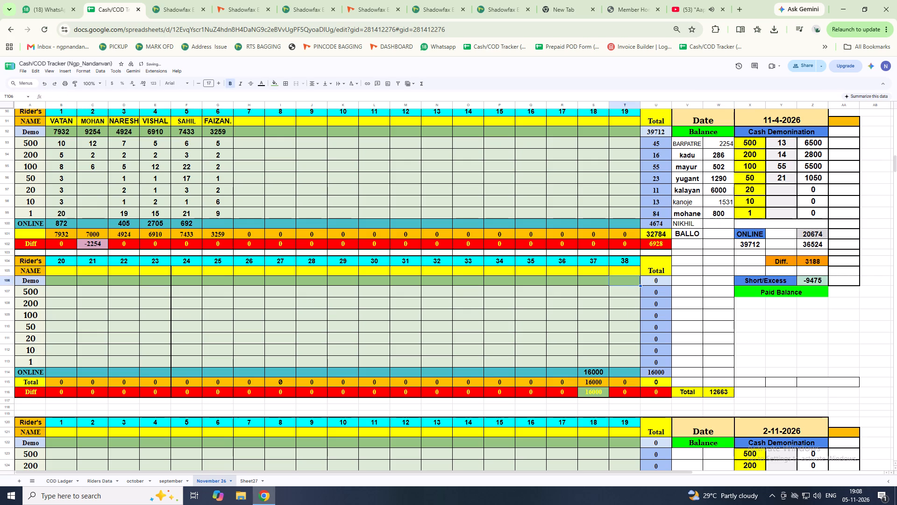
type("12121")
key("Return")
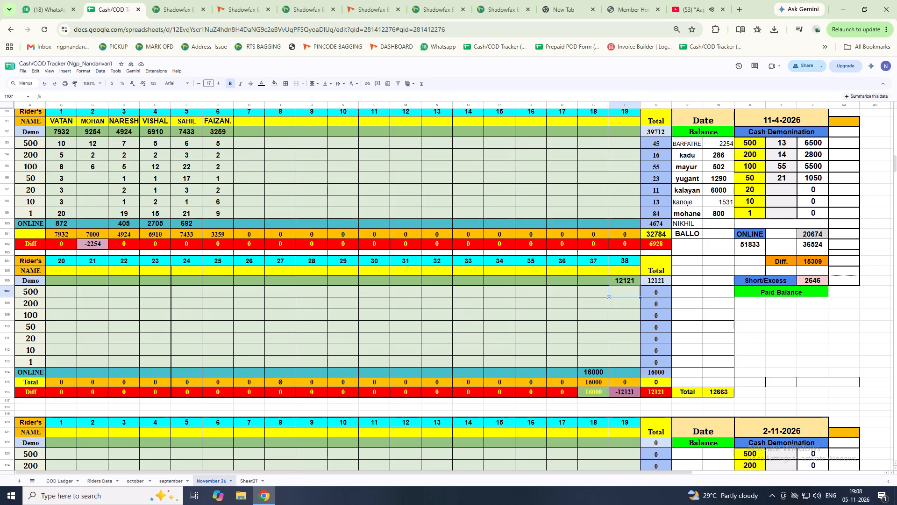
Delete rider 38's Demo amount from cell T106 of the 11-4-2026 block.
left_click(633, 278)
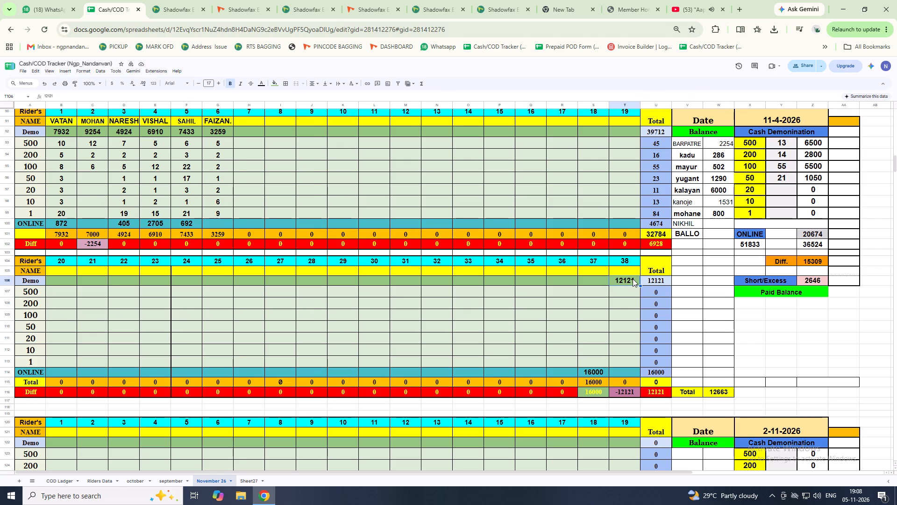
key("BackSpace")
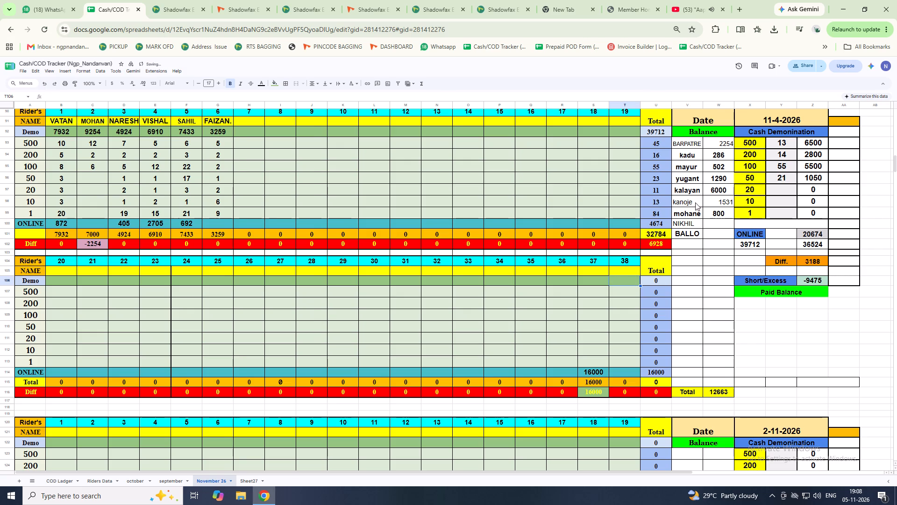
Clear the note counts for 500 through 10 in the 11-4-2026 cash denomination table, cells Y93:Y98.
left_click(776, 139)
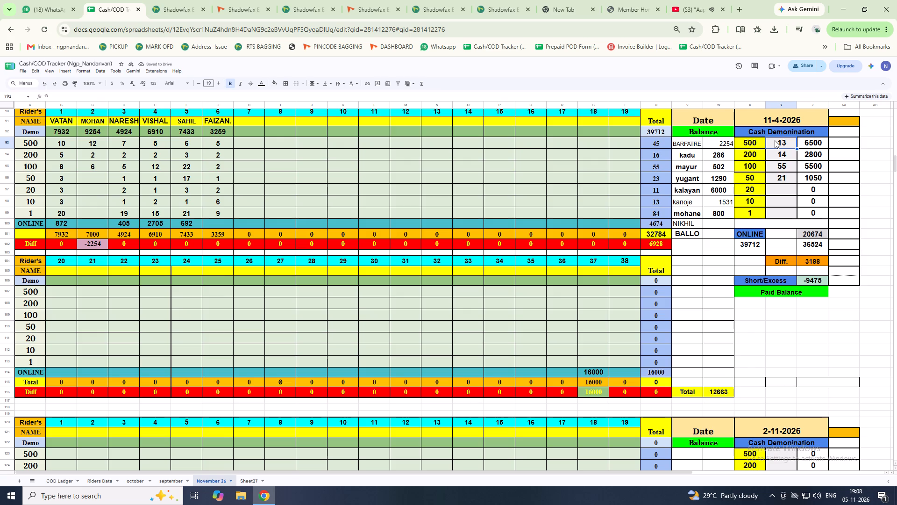
key("shift+Down")
key("shift+Down")
key("shift+Down")
key("shift+Down")
key("shift+Down")
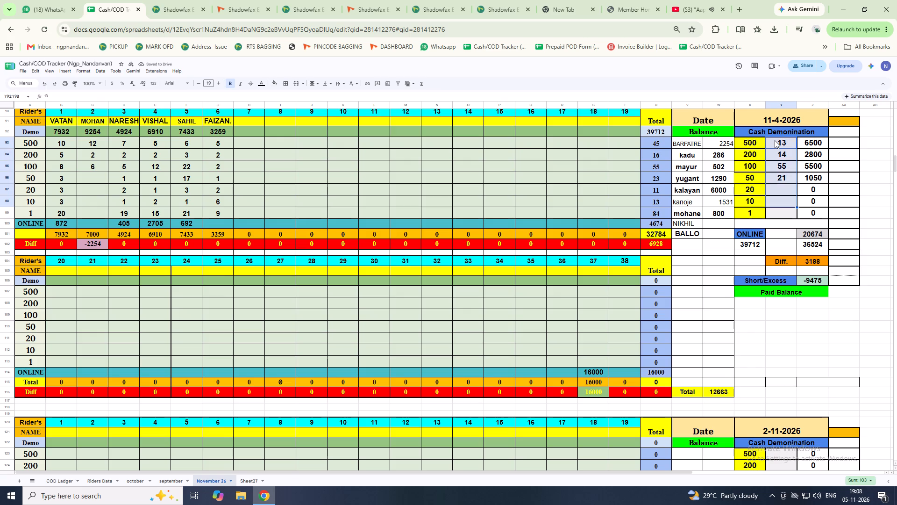
key("Delete")
key("Return")
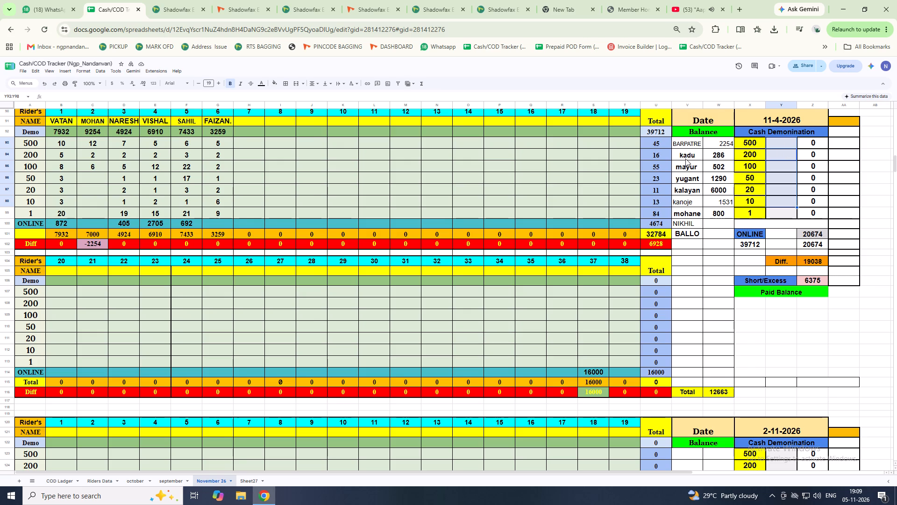
Copy the 11-4-2026 Balance entries from BARPATRE to mohane, V93:W99, and paste them in the empty area below the blocks, starting at T153.
left_click(682, 142)
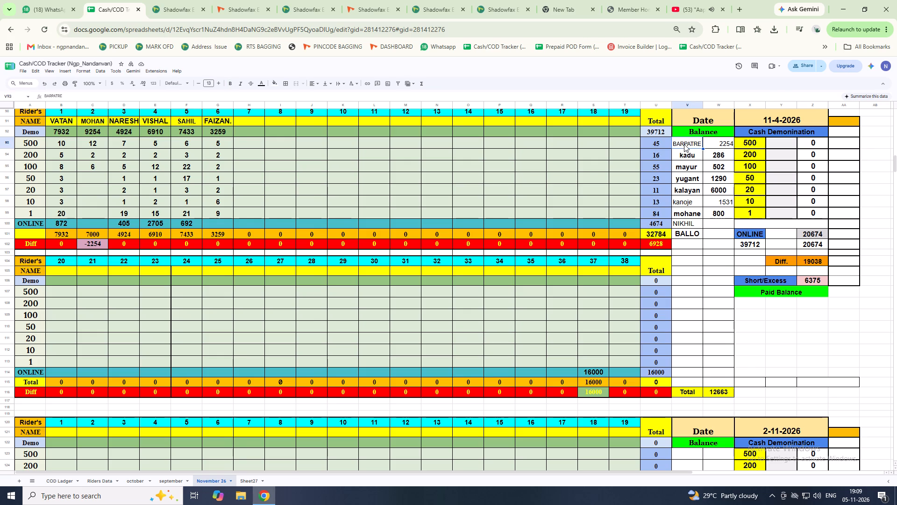
key("shift+Right")
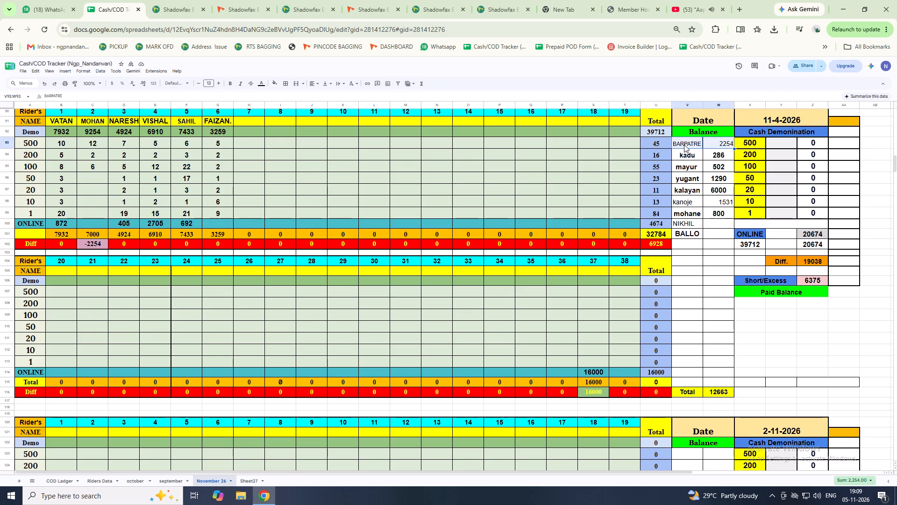
key("shift+Down")
key("shift+Down")
key("shift+Down")
key("shift+Down")
key("shift+Down")
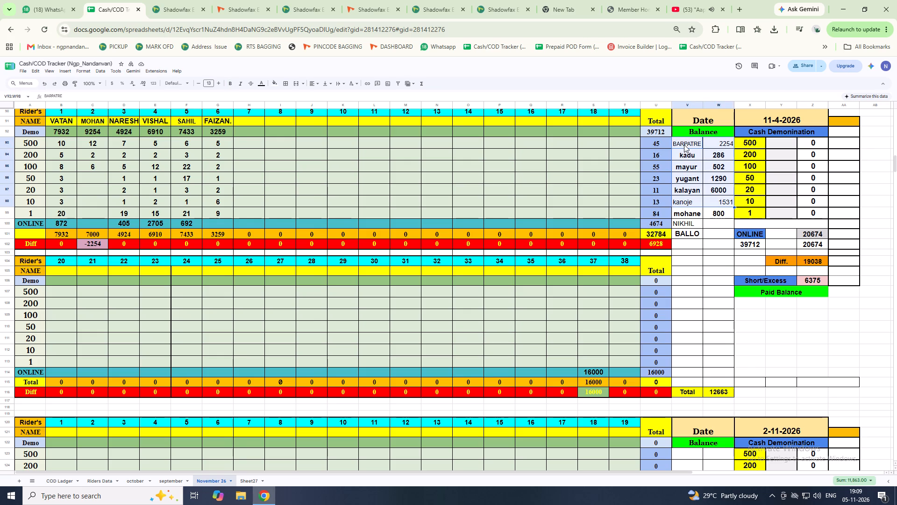
key("shift+Down")
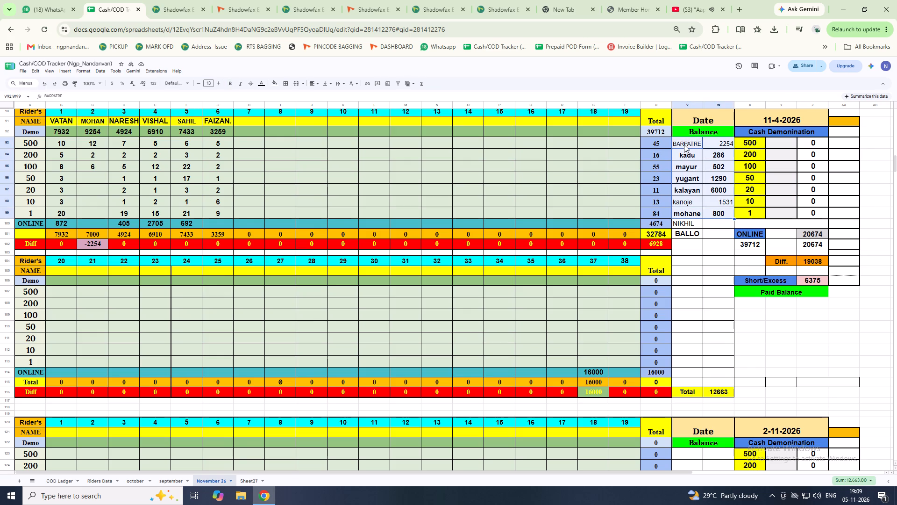
key("ctrl+c")
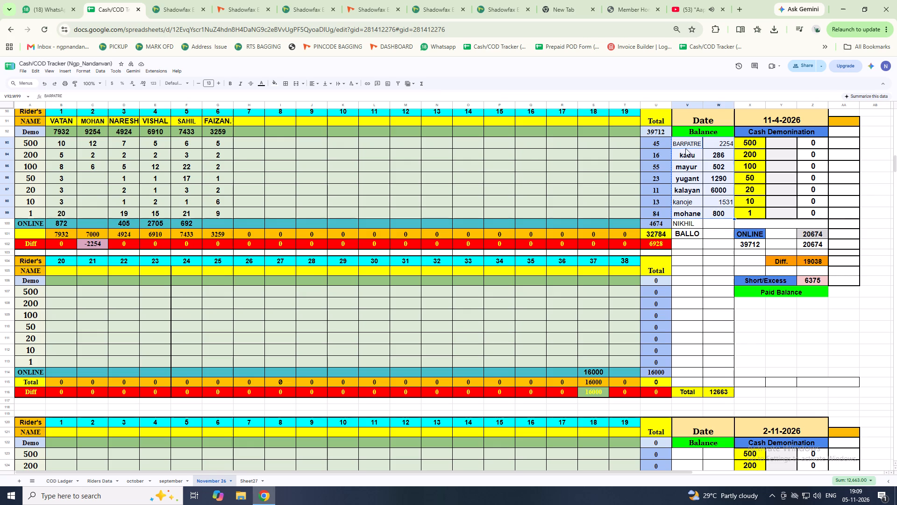
scroll(698, 185, "down", 3)
scroll(724, 332, "down", 4)
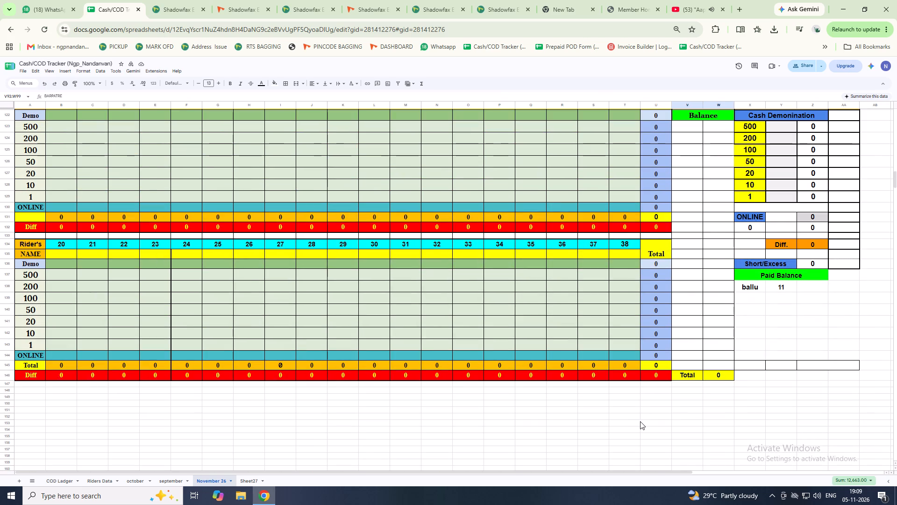
left_click(641, 421)
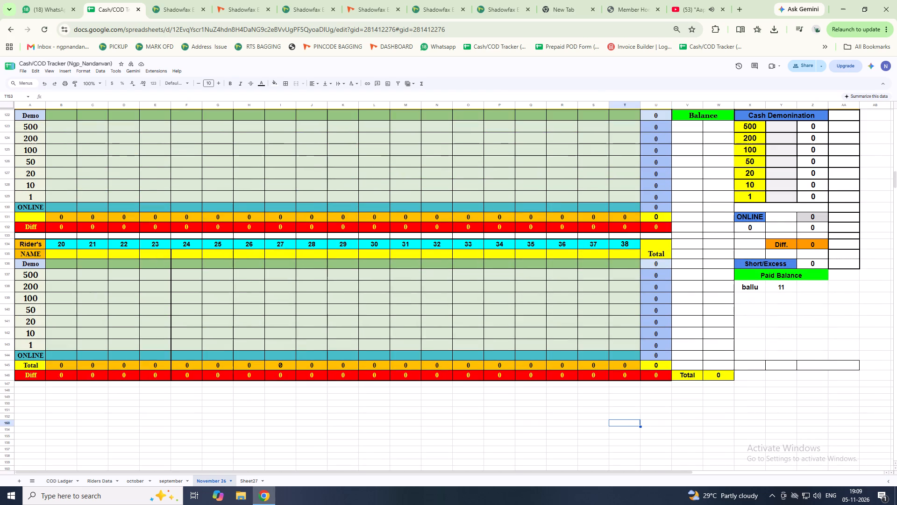
key("ctrl+v")
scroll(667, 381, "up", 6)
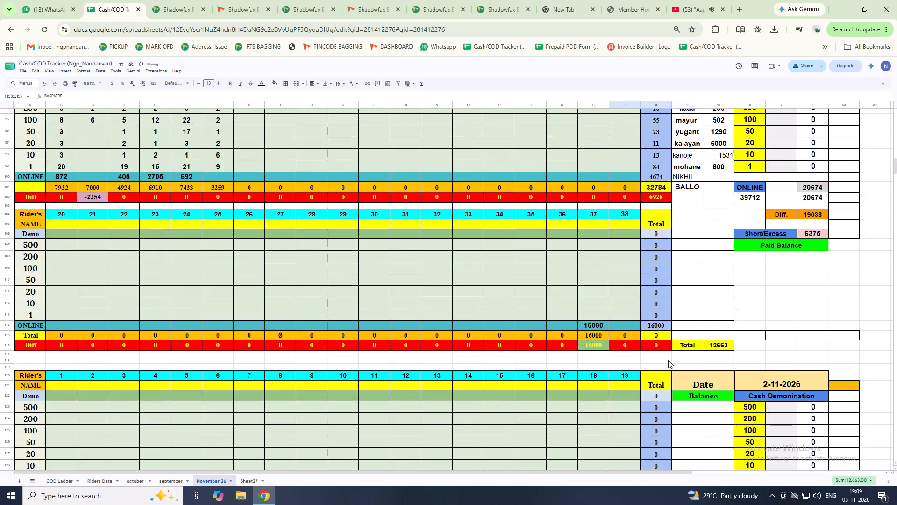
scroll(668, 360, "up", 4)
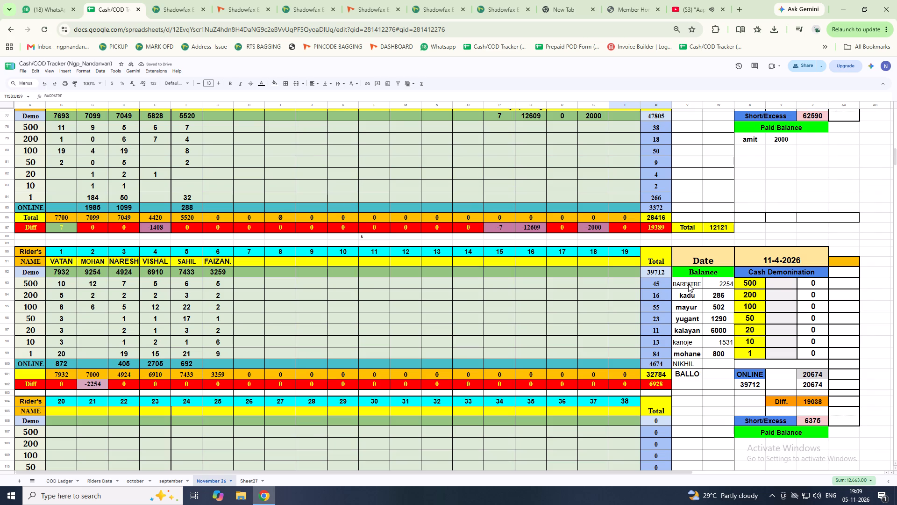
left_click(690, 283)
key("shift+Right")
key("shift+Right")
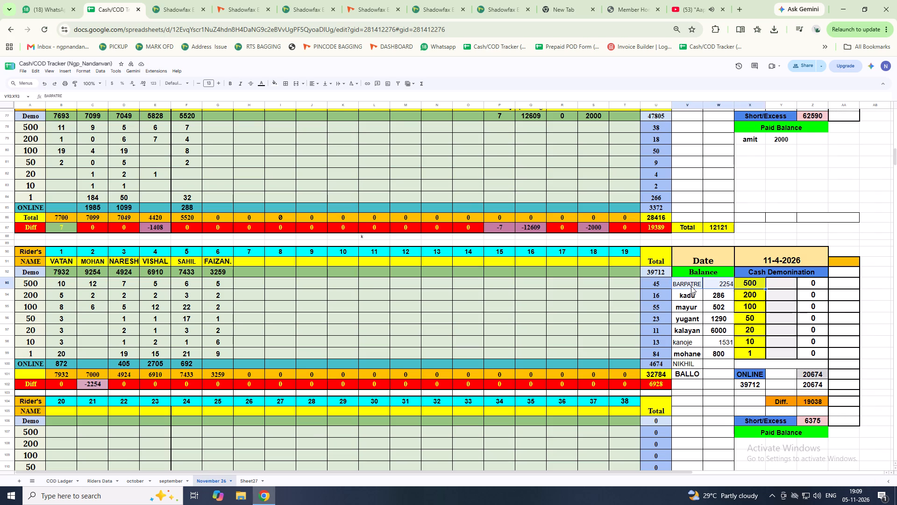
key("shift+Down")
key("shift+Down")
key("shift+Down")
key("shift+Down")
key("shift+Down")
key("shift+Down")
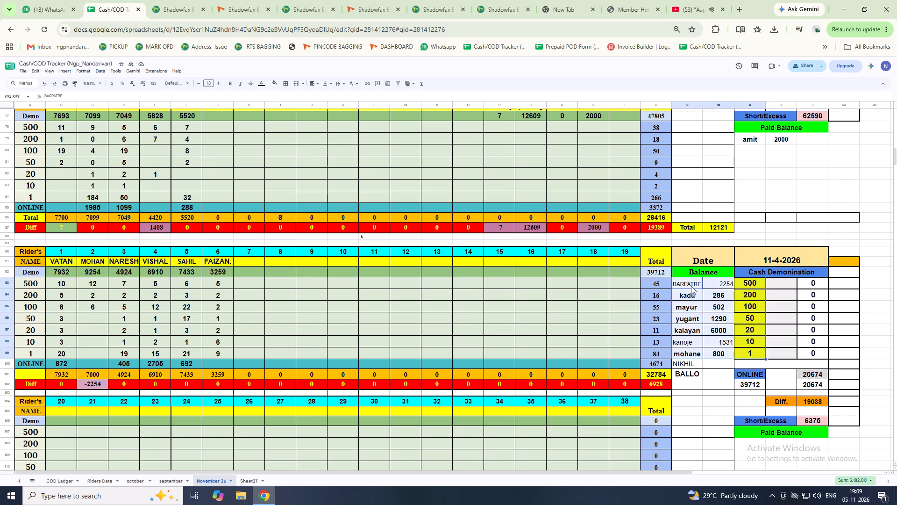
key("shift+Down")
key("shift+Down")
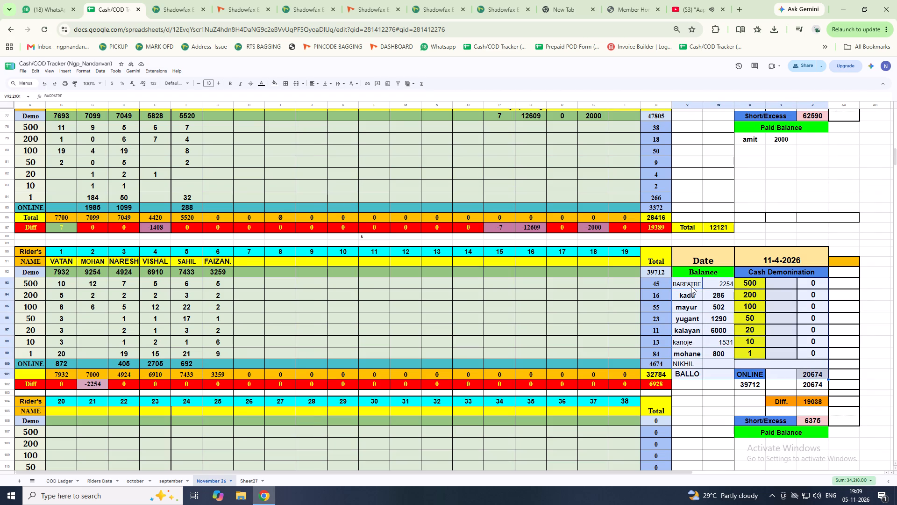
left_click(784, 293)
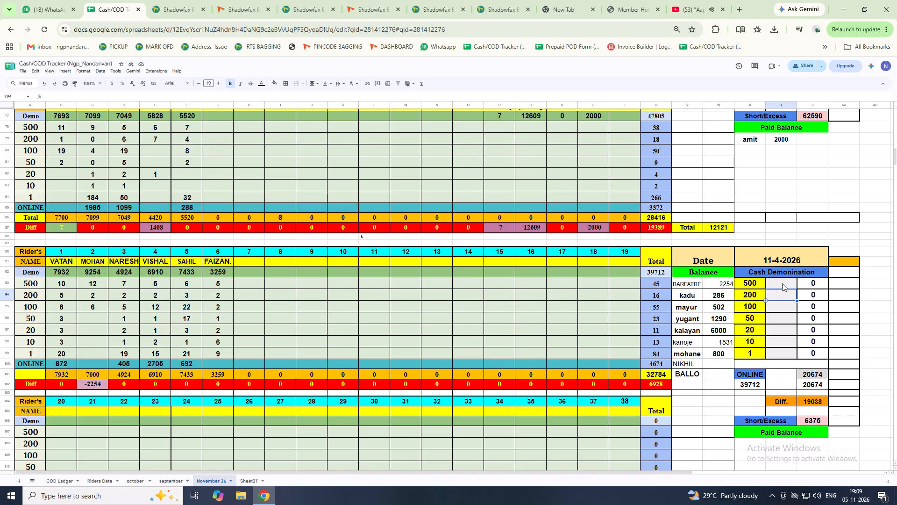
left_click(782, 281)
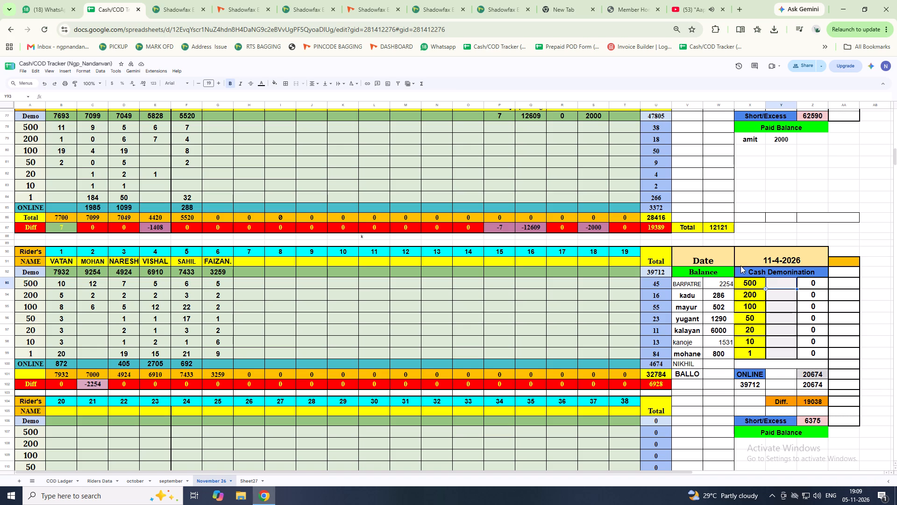
Delete all names and amounts from the Balance list of the 11-4-2026 block, cells V93:W101.
left_click(687, 281)
key("Right")
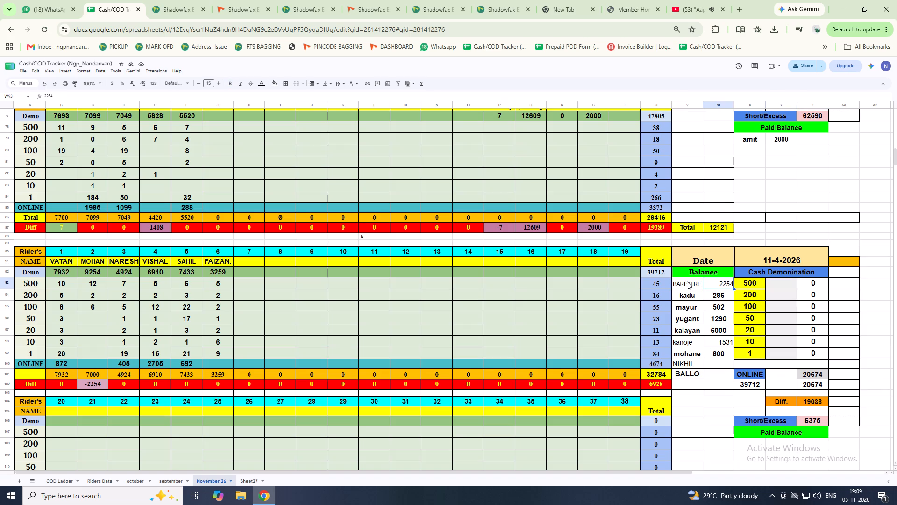
key("shift+Down")
key("shift+Down")
key("shift+Down")
key("shift+Down")
key("shift+Down")
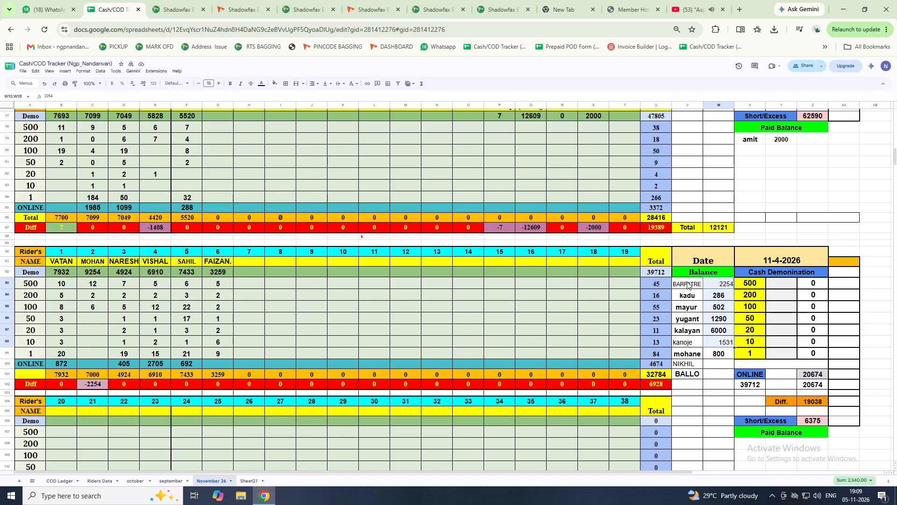
key("shift+Down")
key("shift+Down")
key("shift+Down")
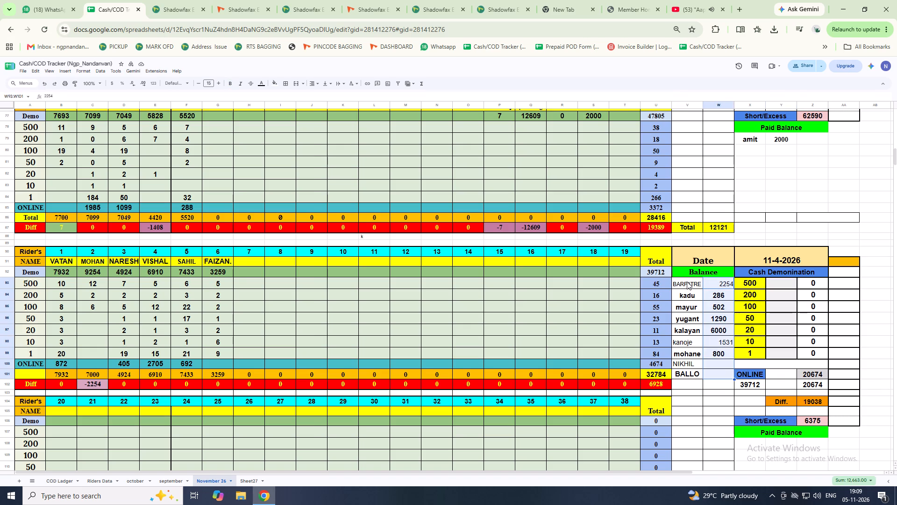
key("shift+Left")
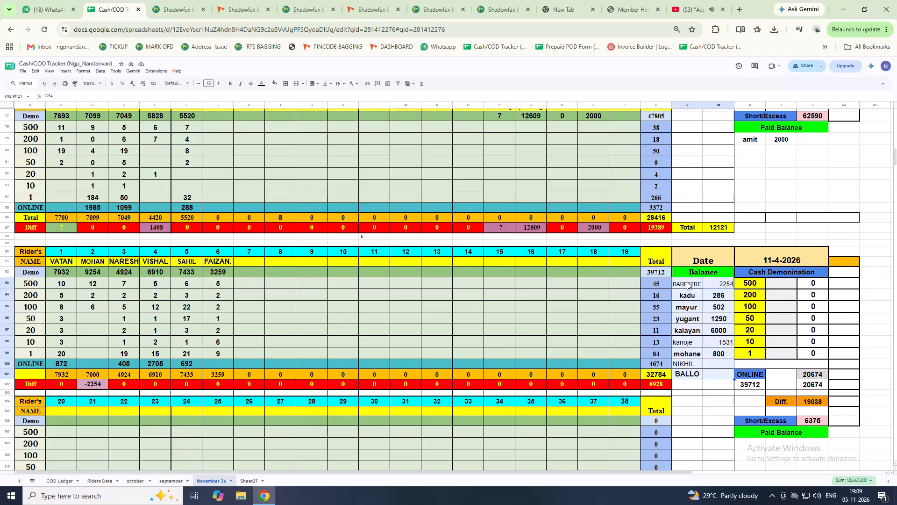
key("Delete")
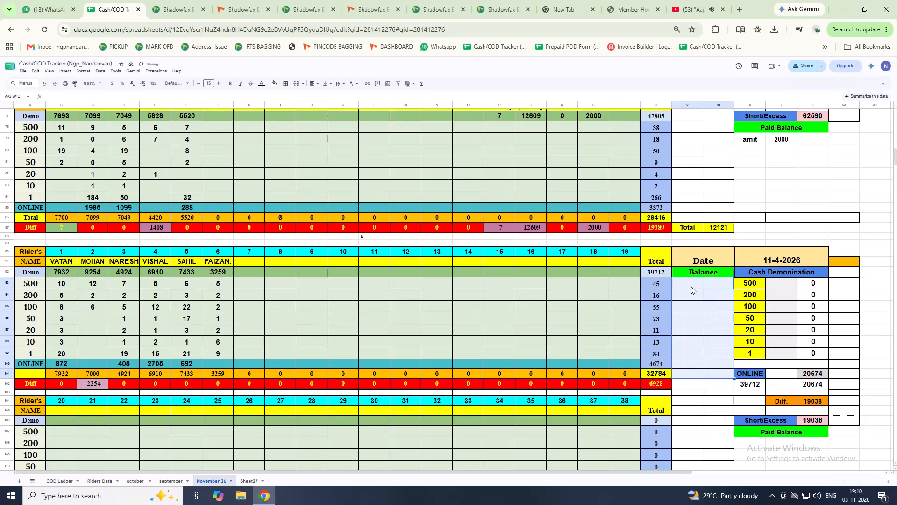
left_click(719, 445)
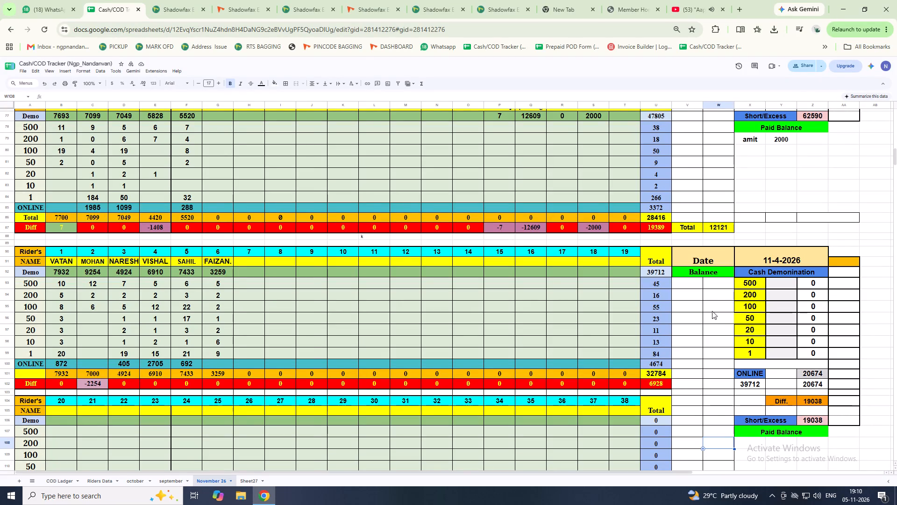
Enter the 11-4-2026 cash denomination counts from the riders' Total column: 500–45, 200–16, 100–55, 50–23, 20–11, 10–13, 1–84.
left_click(772, 288)
type("45")
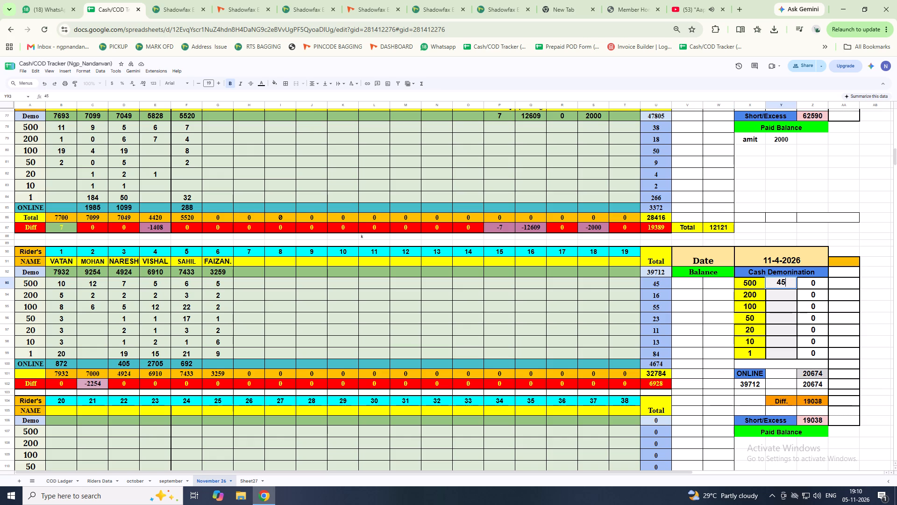
key("Return")
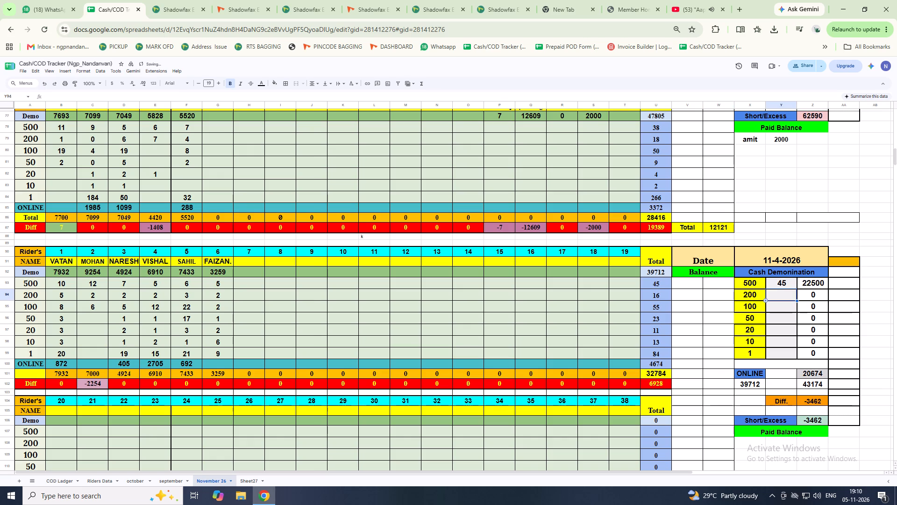
type("16")
key("Return")
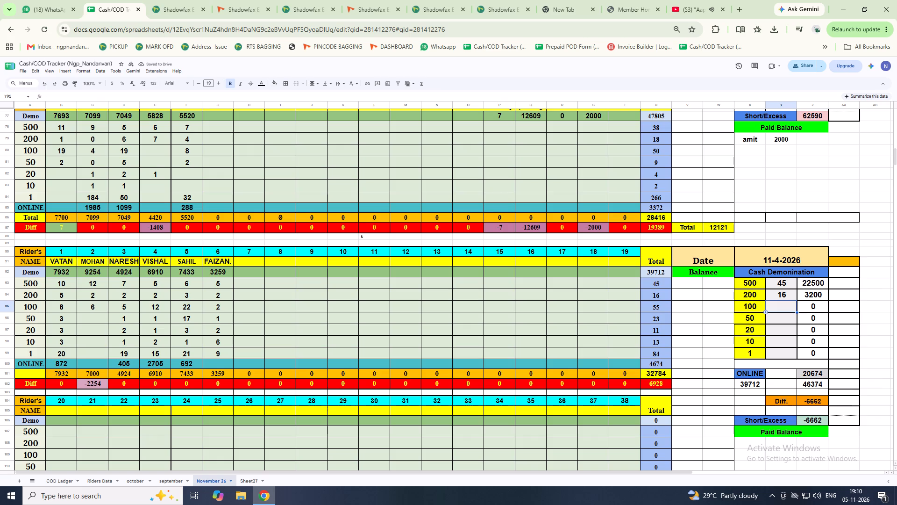
type("55")
key("Return")
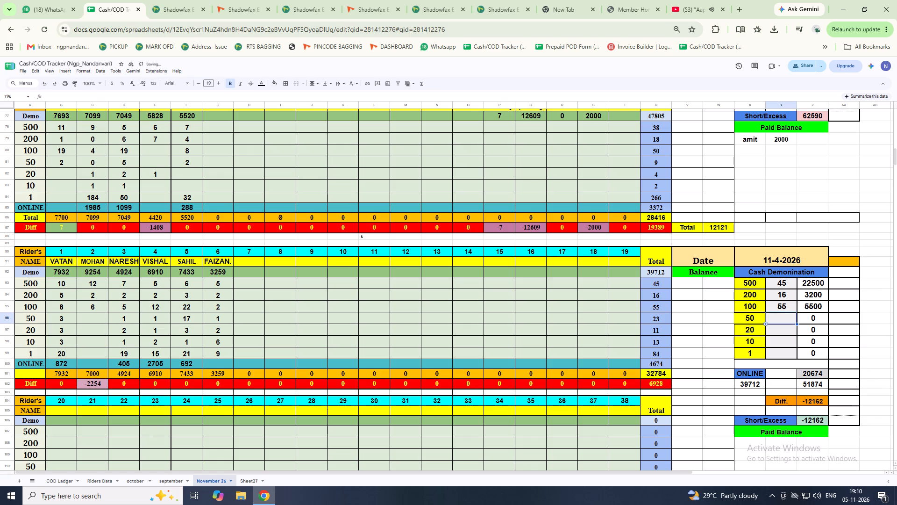
key("2")
key("3")
key("Return")
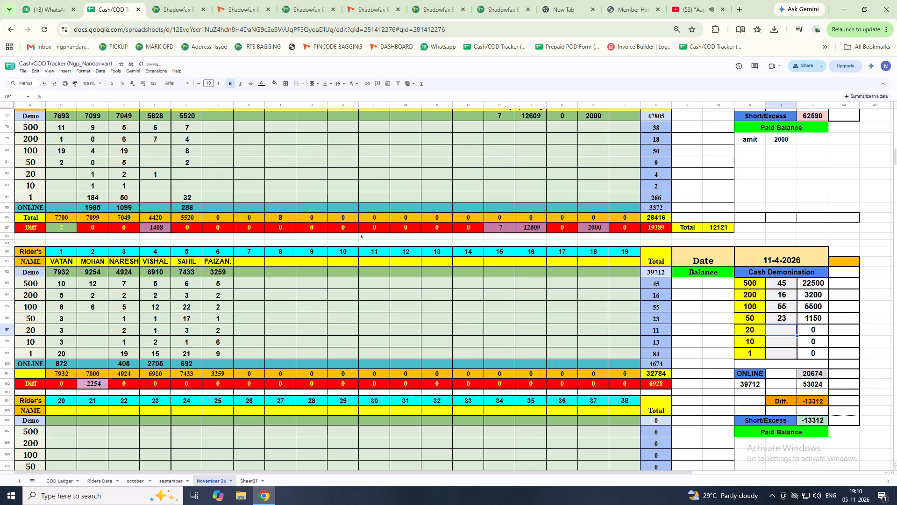
type("11")
key("Return")
type("13")
key("Return")
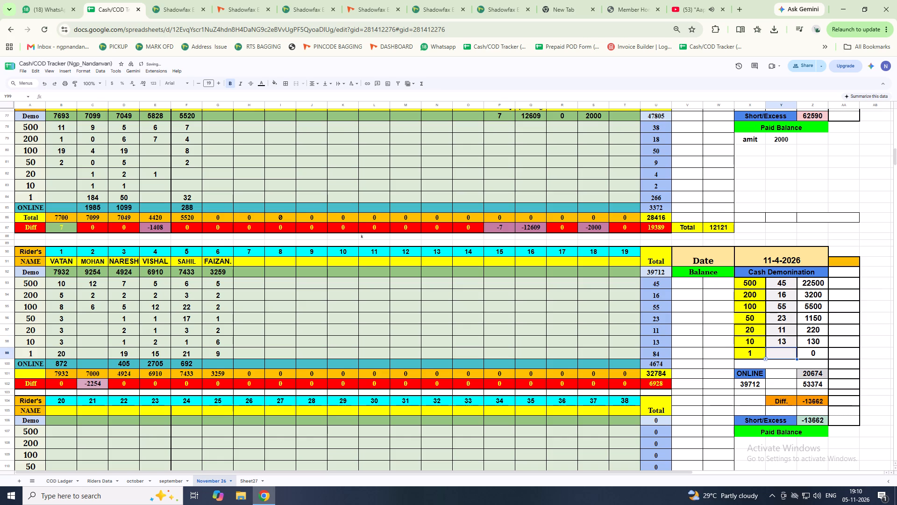
type("84")
key("Return")
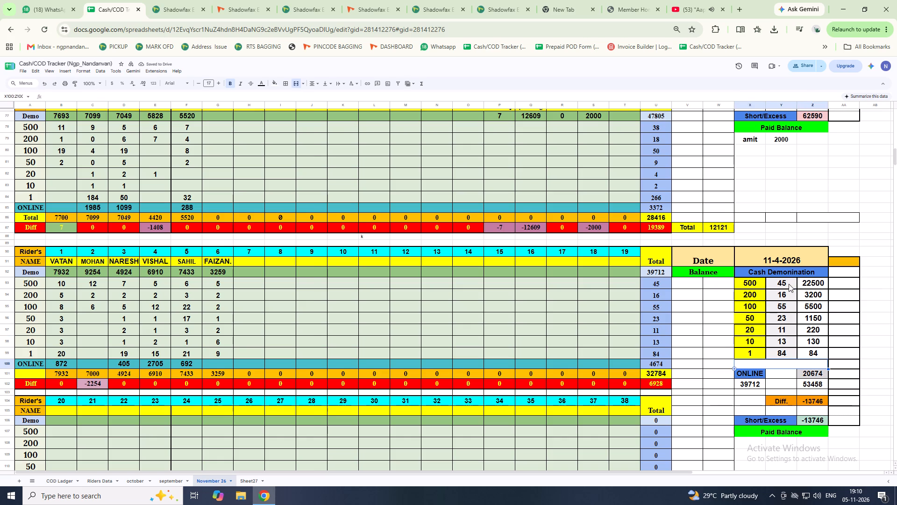
Replace the 11-4-2026 cash denomination counts for the 500 and 200 notes with 13 and 14.
double_click(789, 284)
key("BackSpace")
key("BackSpace")
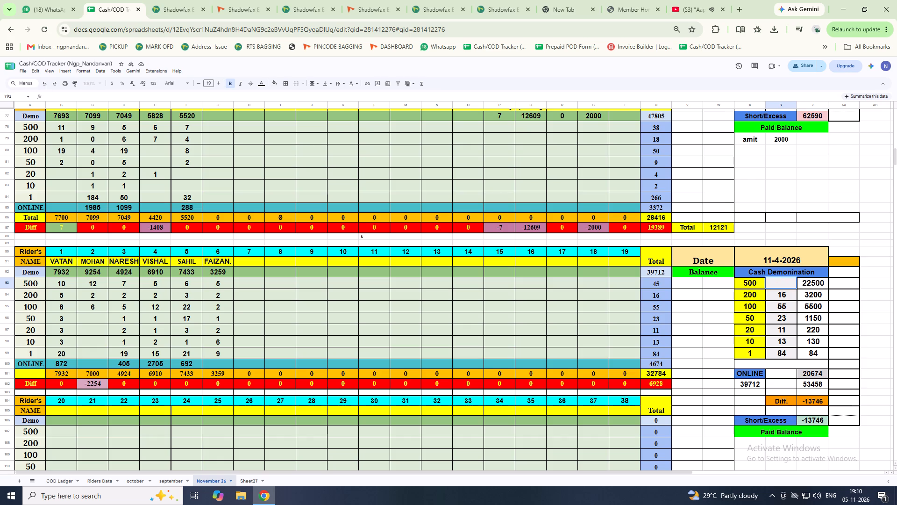
left_click(784, 296)
key("BackSpace")
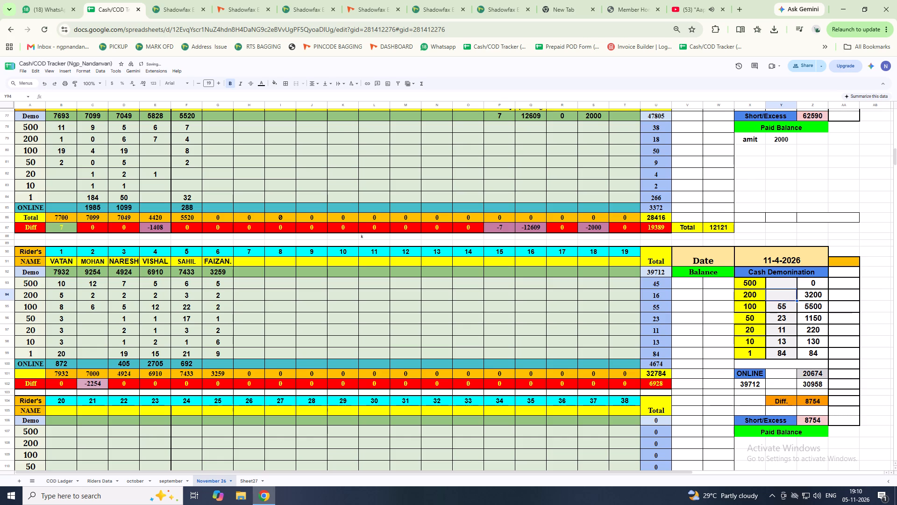
double_click(784, 287)
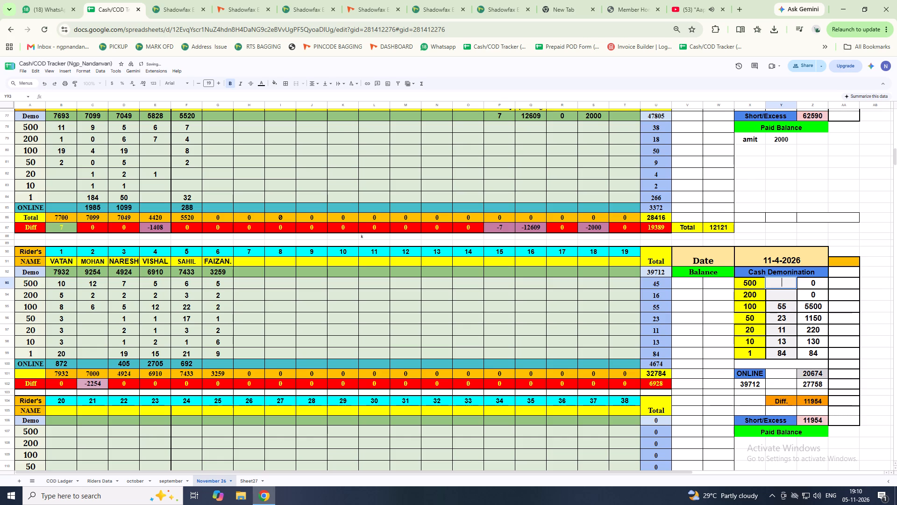
type("13")
left_click(784, 293)
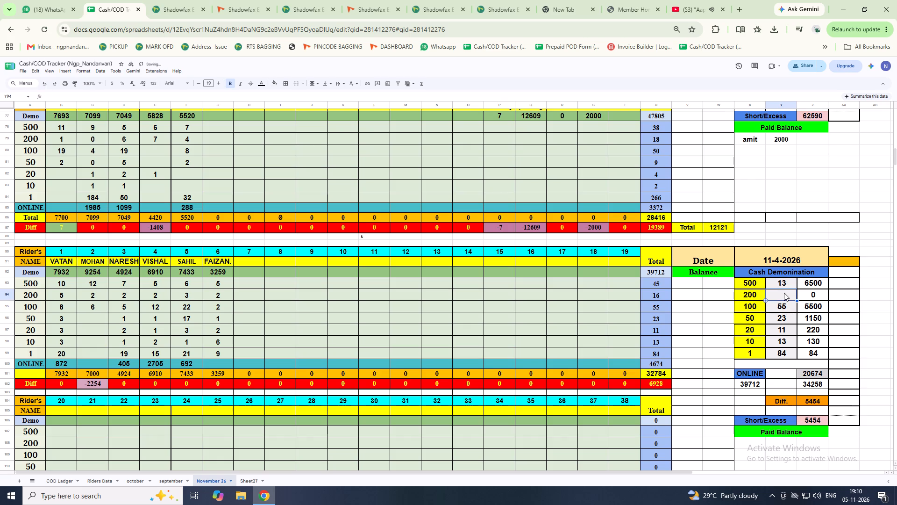
type("14")
key("Return")
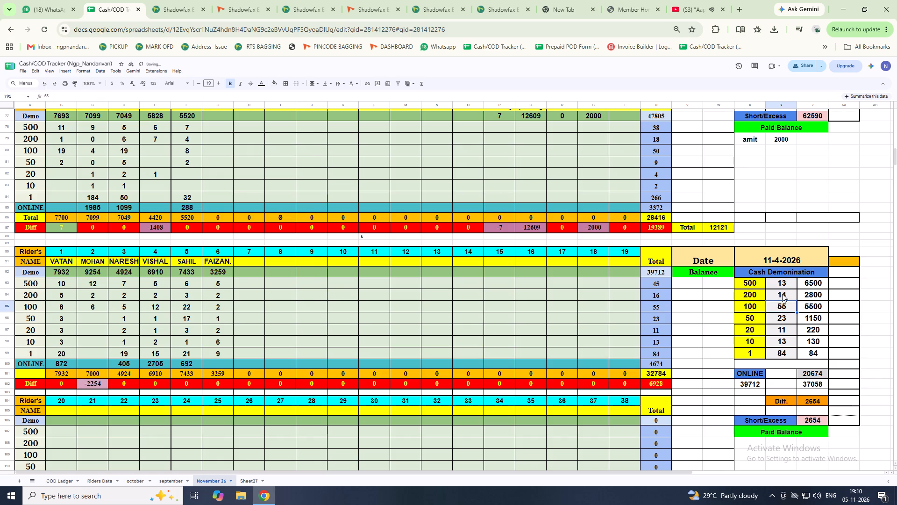
left_click(787, 317)
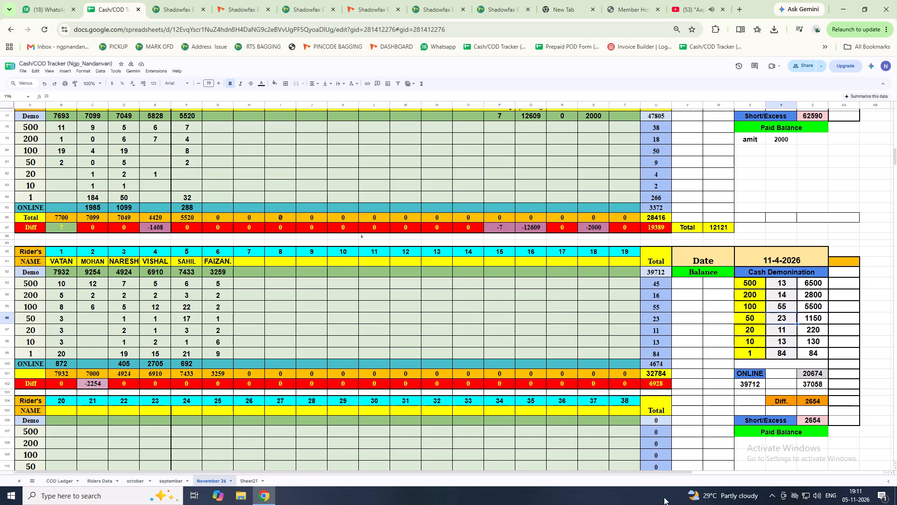
Lower the computer's headphone volume.
left_click(816, 498)
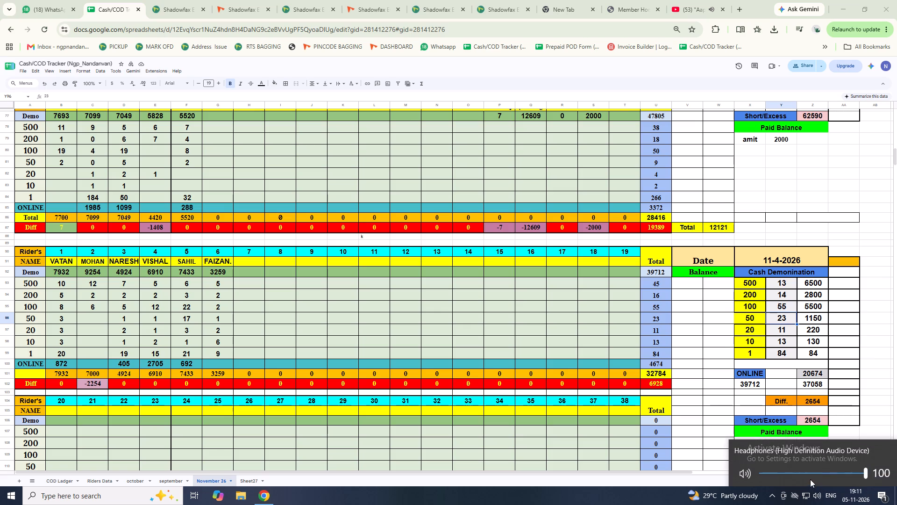
left_click(809, 477)
Replace the 11-4-2026 cash denomination counts for 50, 20 and 10 with 21, 2 and 10.
left_click(776, 320)
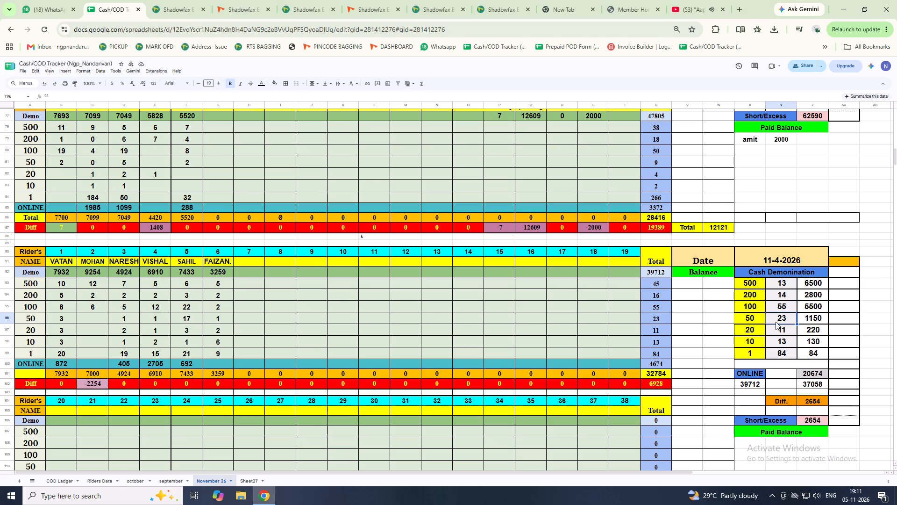
type("21")
key("Return")
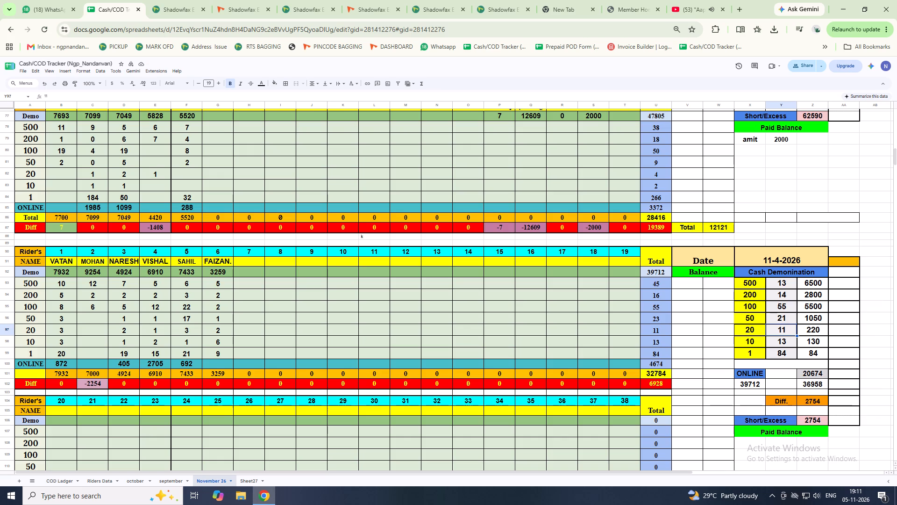
key("2")
key("Return")
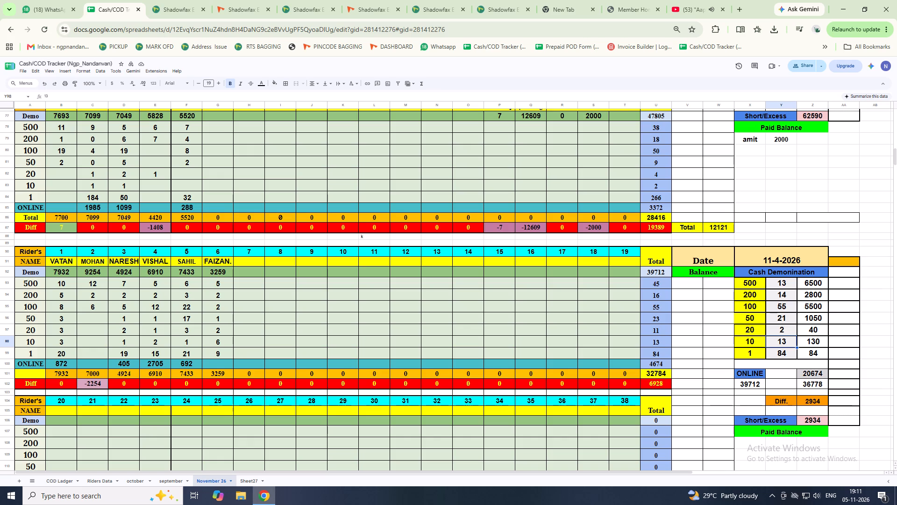
type("10")
key("Return")
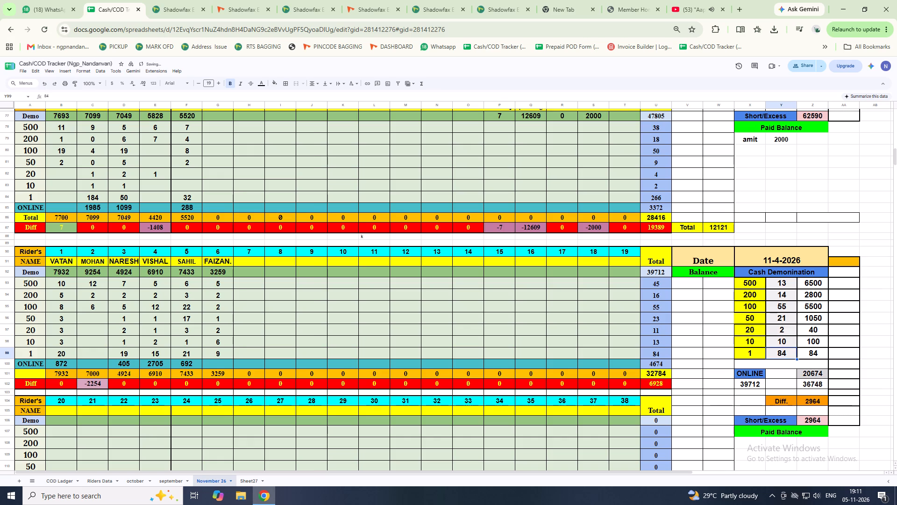
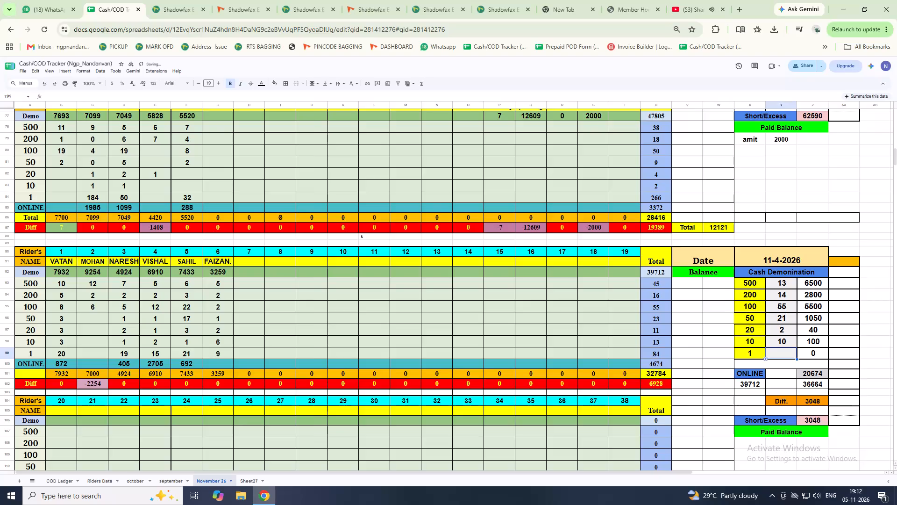
Enter 83 as the count for the 1 denomination in the 11-4-2026 cash denomination table.
type("83")
key("Return")
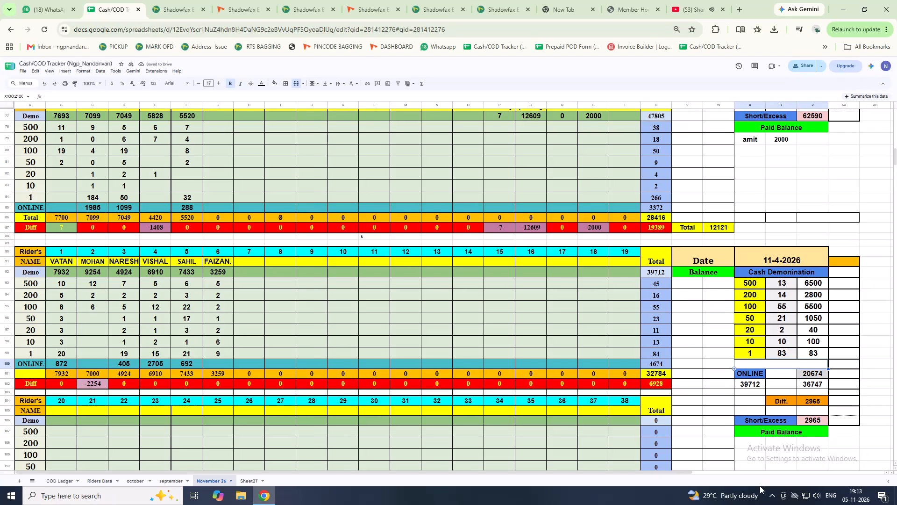
Enter the amounts 2254, 200 and 300 in consecutive rows of the 11-4-2026 Balance section.
left_click(722, 284)
type("22")
type("54")
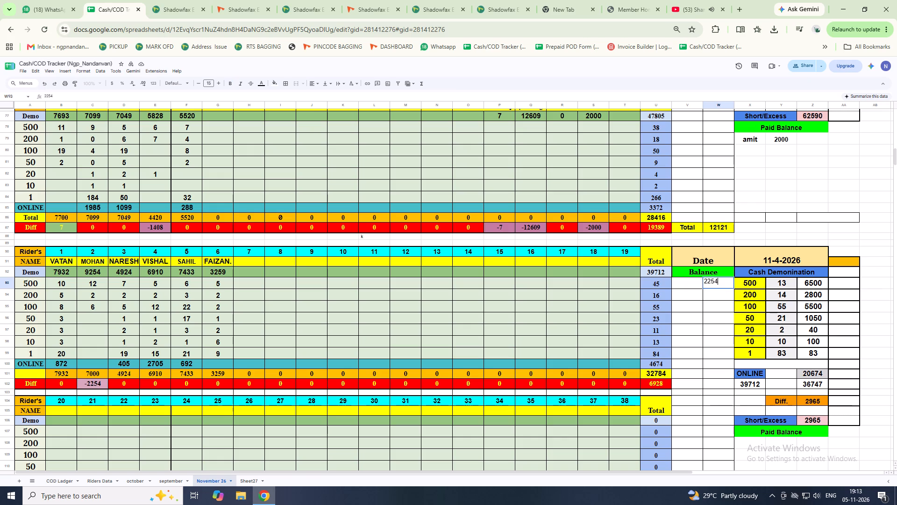
key("Return")
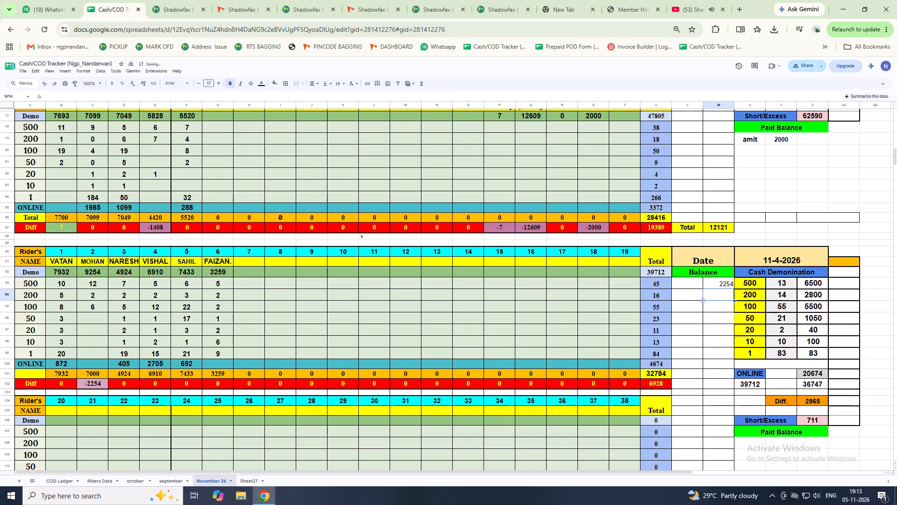
type("200")
key("Return")
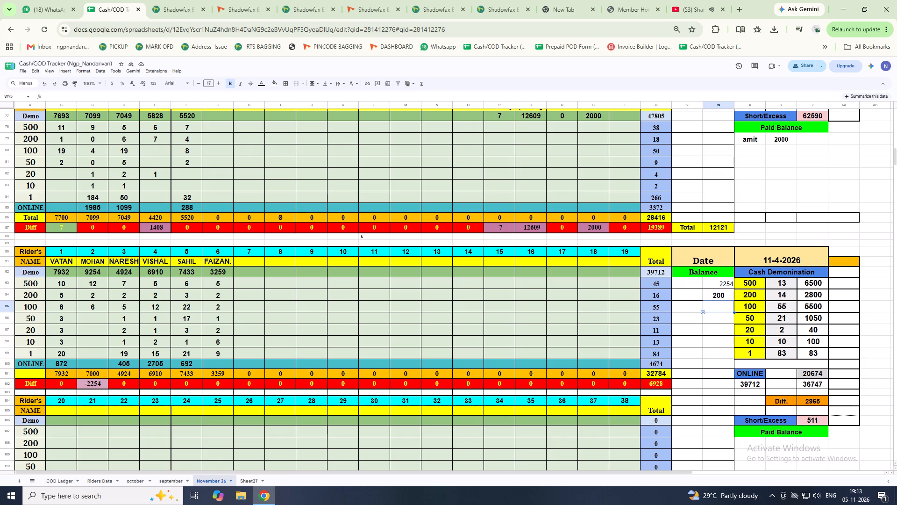
type("300")
key("Return")
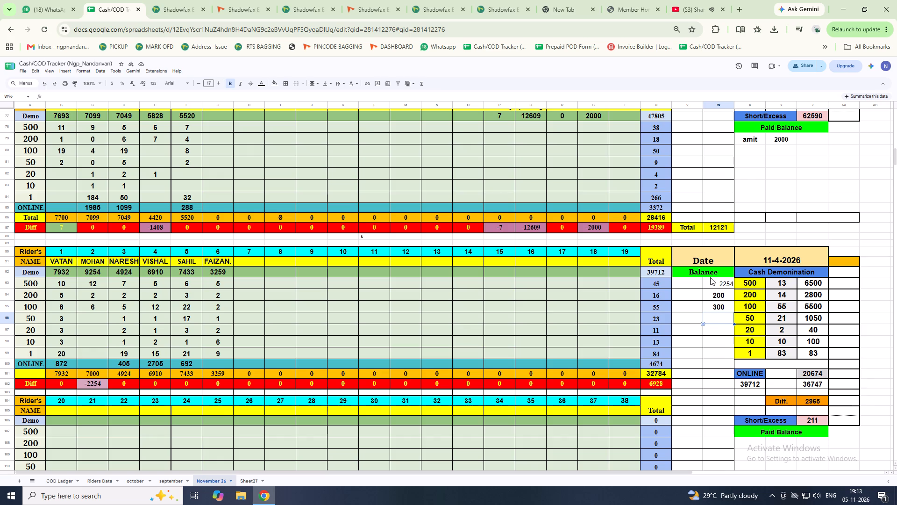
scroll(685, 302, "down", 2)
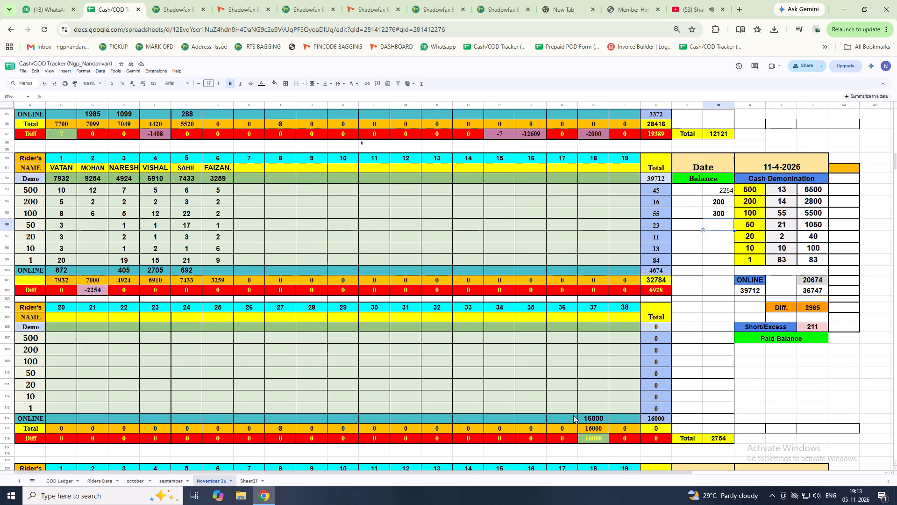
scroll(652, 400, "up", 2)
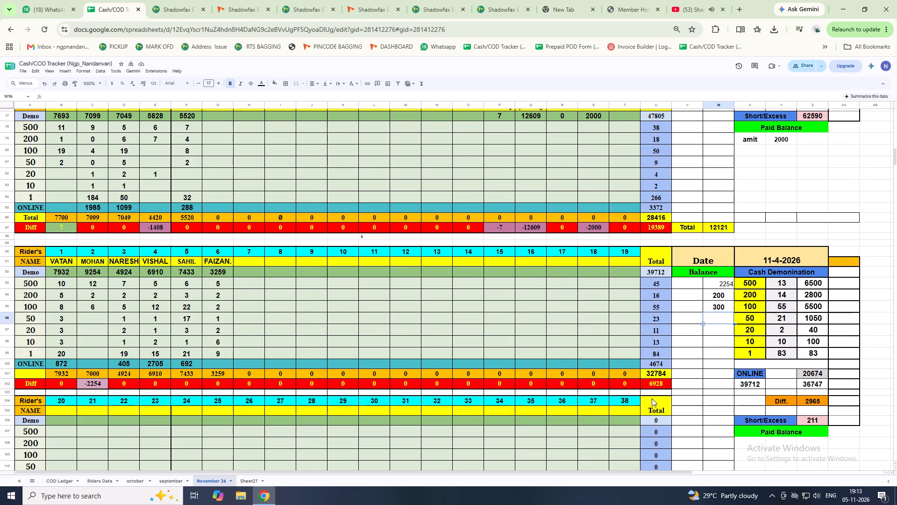